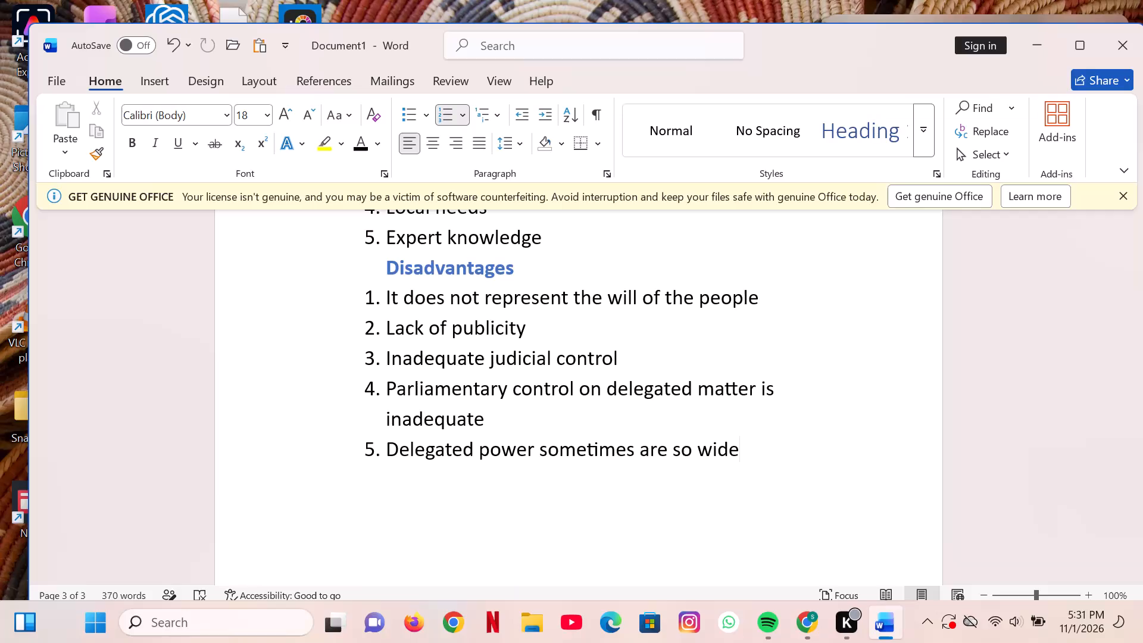
Add an unnumbered line below the fifth disadvantage, "Delegated power sometimes are so wide", and indent it with six spaces.
{"action": "left_click", "coordinate": [695, 490]}
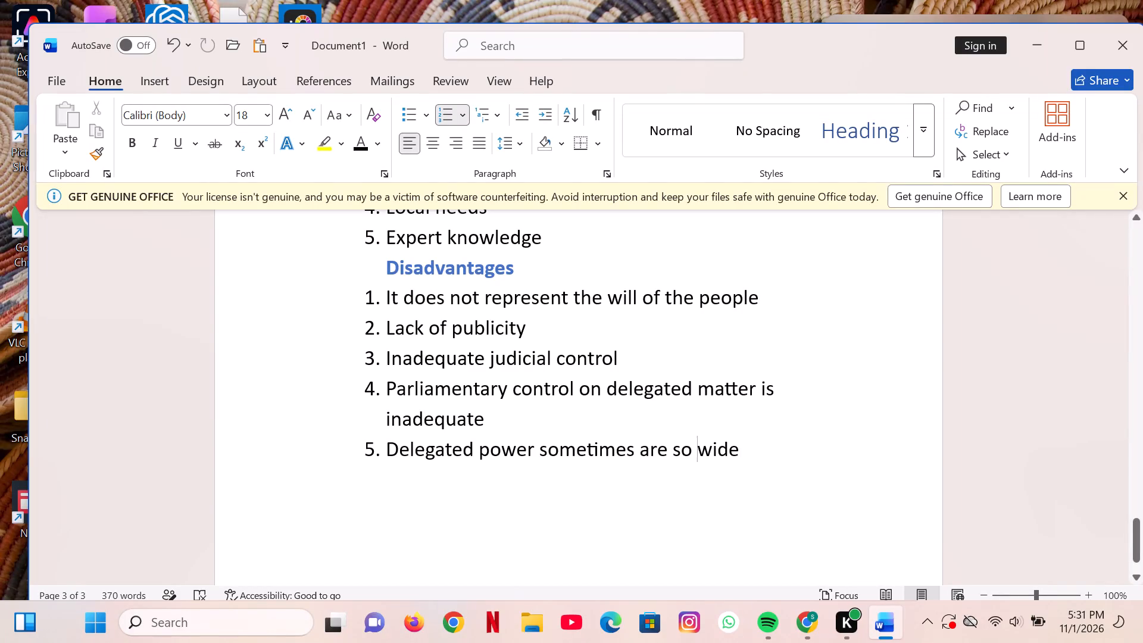
{"action": "left_click", "coordinate": [766, 459]}
{"action": "key", "text": "Return"}
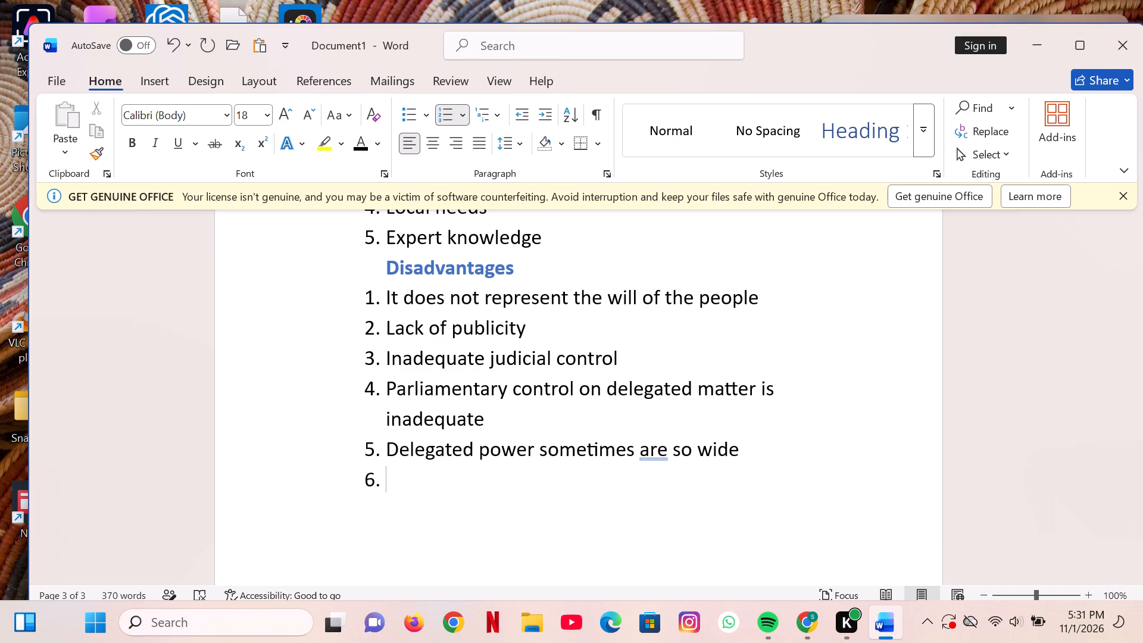
{"action": "key", "text": "BackSpace"}
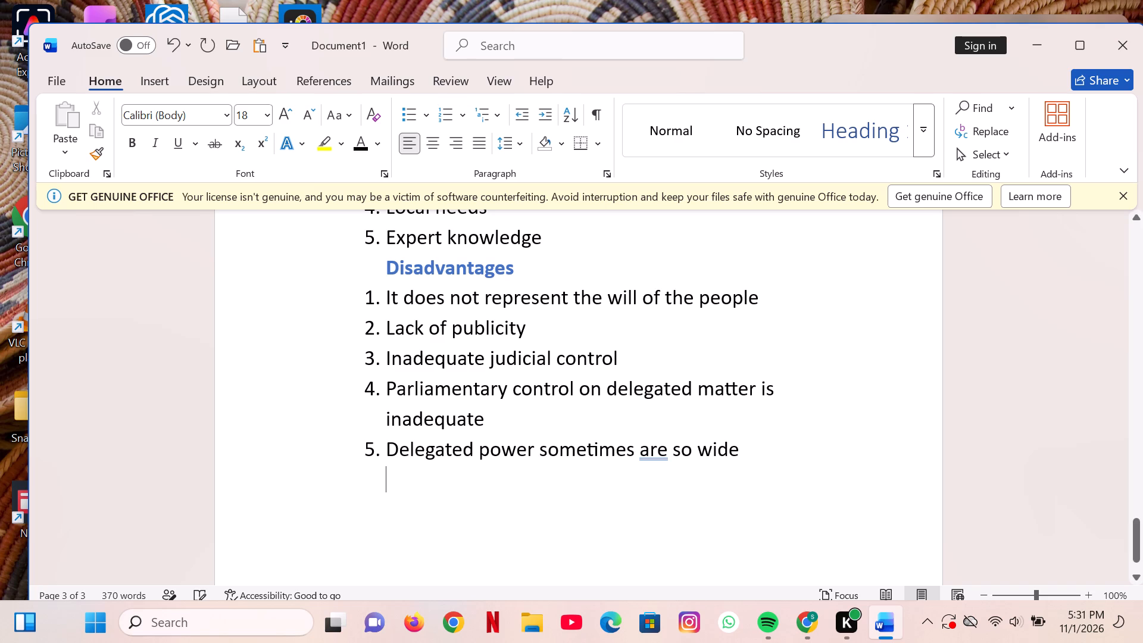
{"action": "key", "text": "space"}
{"action": "key", "text": "space"}
{"action": "key", "text": "space"}
{"action": "key", "text": "space"}
{"action": "key", "text": "space"}
{"action": "key", "text": "space"}
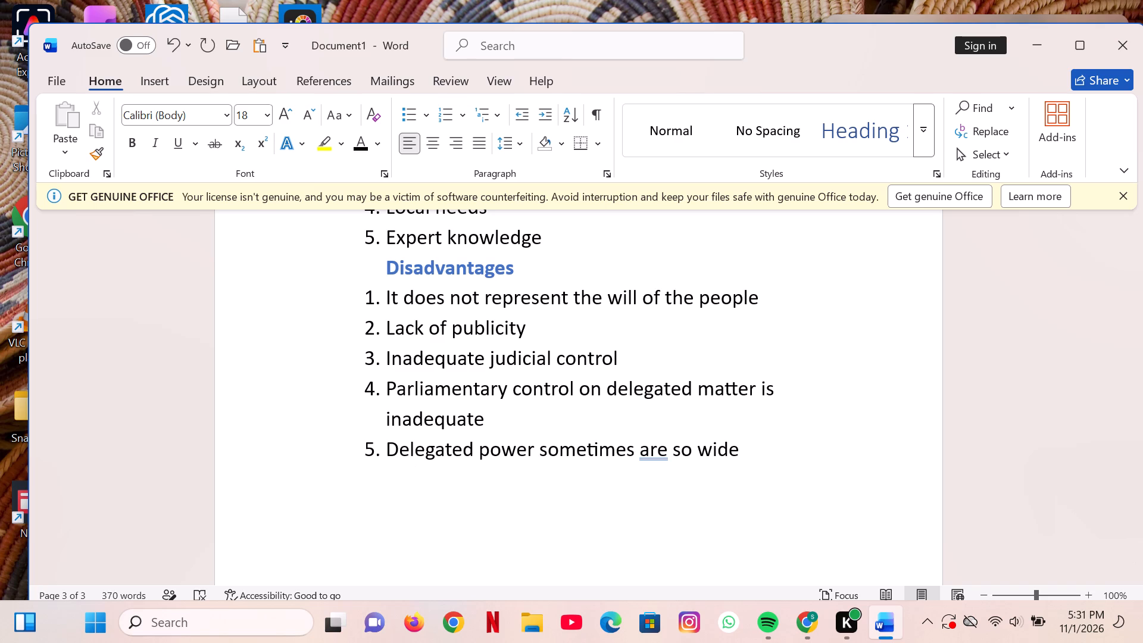
Enter the heading text "Claims of customary law" on the indented line.
{"action": "key", "text": "c"}
{"action": "key", "text": "BackSpace"}
{"action": "key", "text": "c"}
{"action": "type", "text": "laims"}
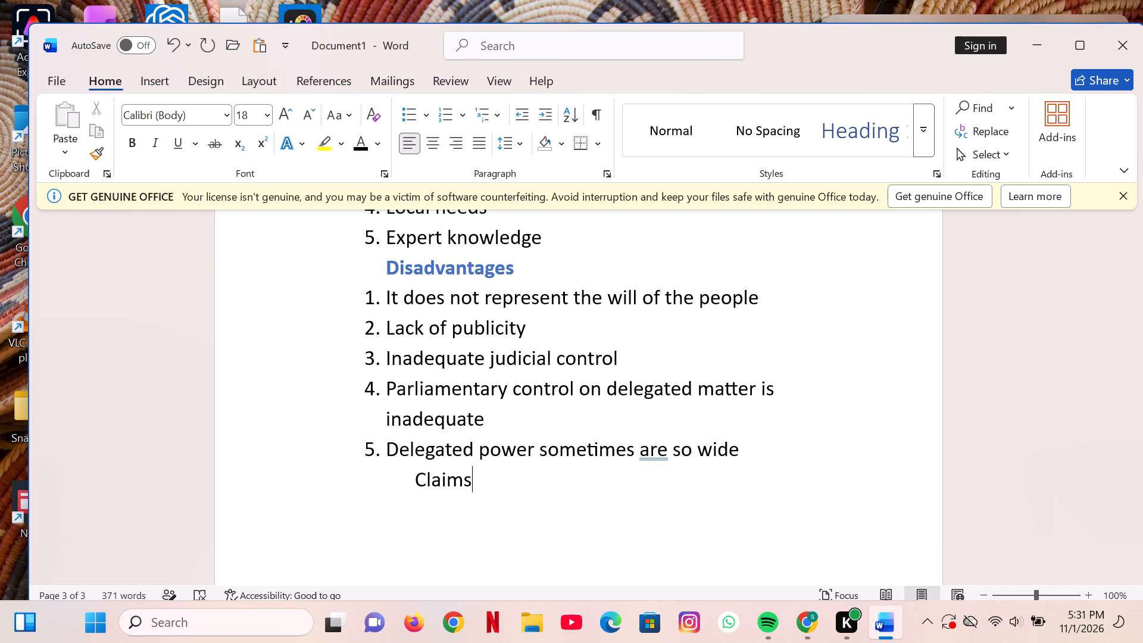
{"action": "type", "text": "of"}
{"action": "key", "text": "BackSpace"}
{"action": "key", "text": "BackSpace"}
{"action": "key", "text": "space"}
{"action": "type", "text": "of c"}
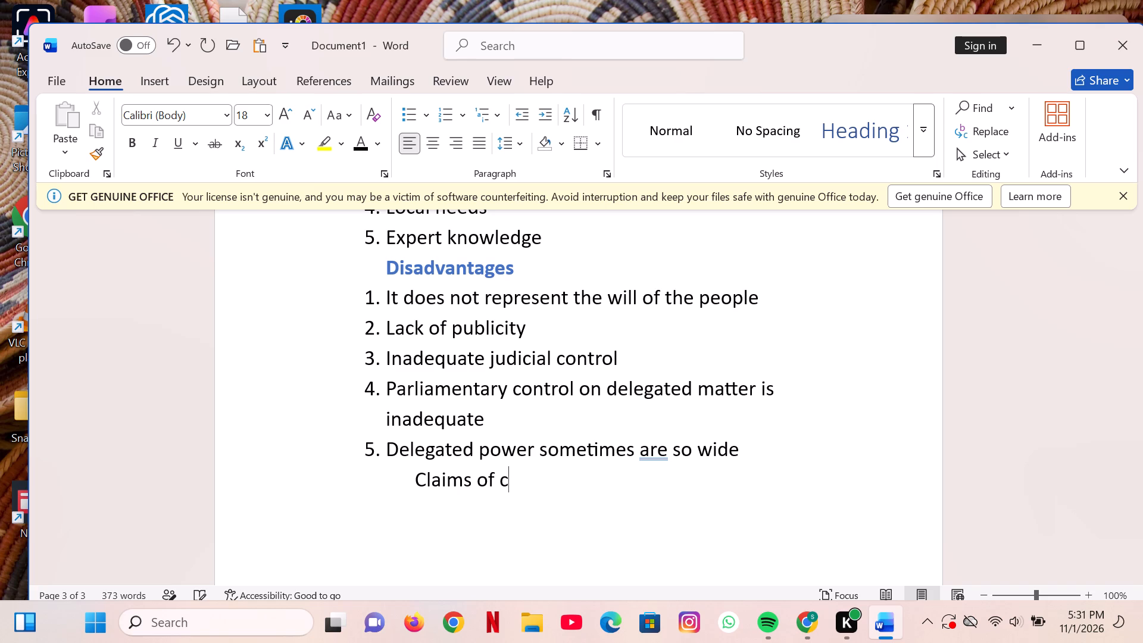
{"action": "key", "text": "u"}
{"action": "type", "text": "stomary"}
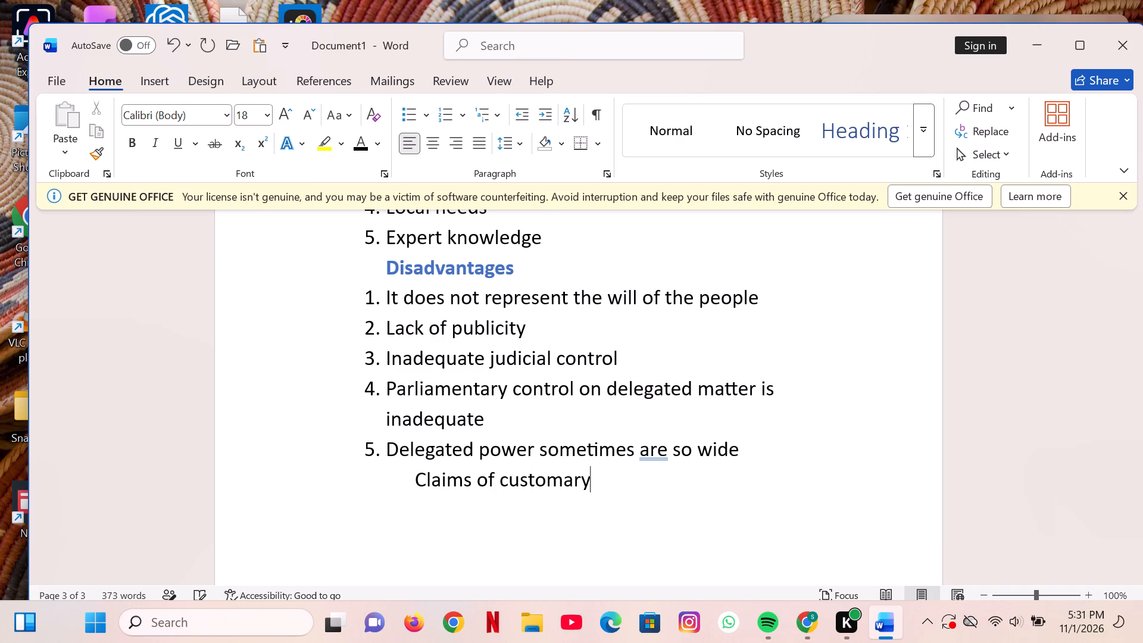
{"action": "key", "text": "space"}
{"action": "type", "text": "law"}
Format the "Claims of customary law" heading as bold and blue like "Disadvantages", and start a new line beneath it.
{"action": "left_click_drag", "start_coordinate": [632, 488], "coordinate": [480, 488]}
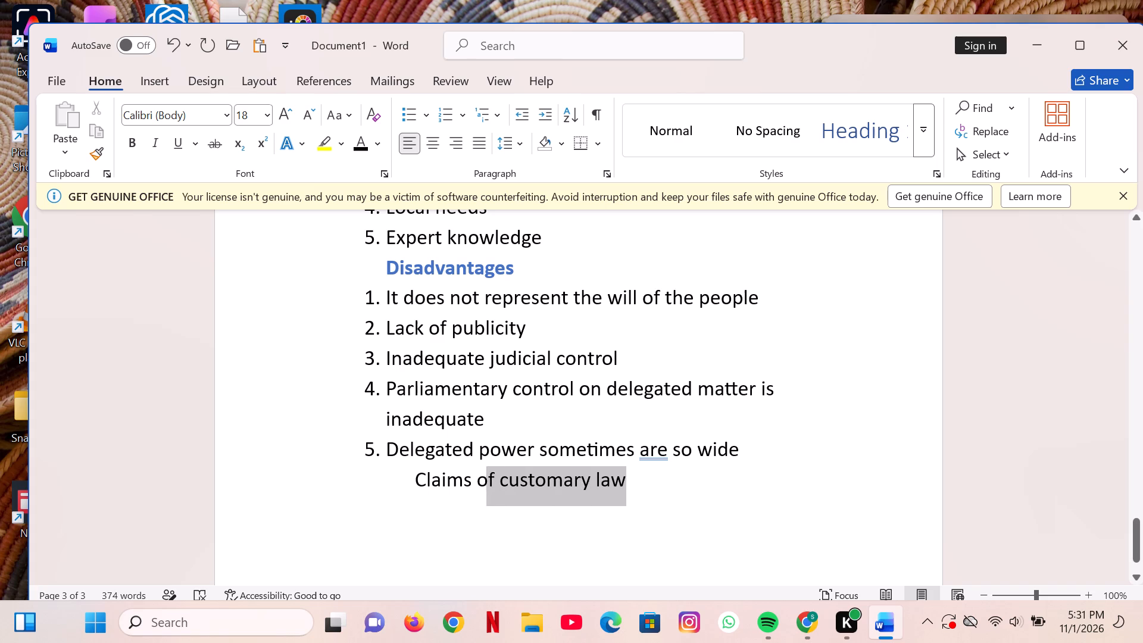
{"action": "left_click_drag", "start_coordinate": [480, 488], "coordinate": [399, 498]}
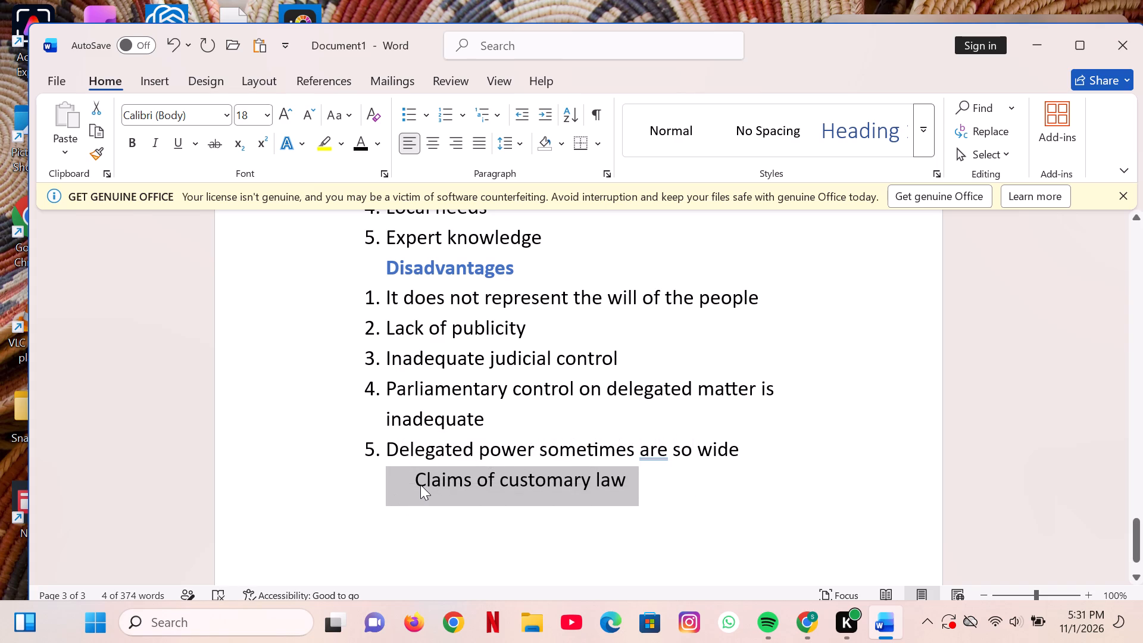
{"action": "left_click", "coordinate": [420, 485]}
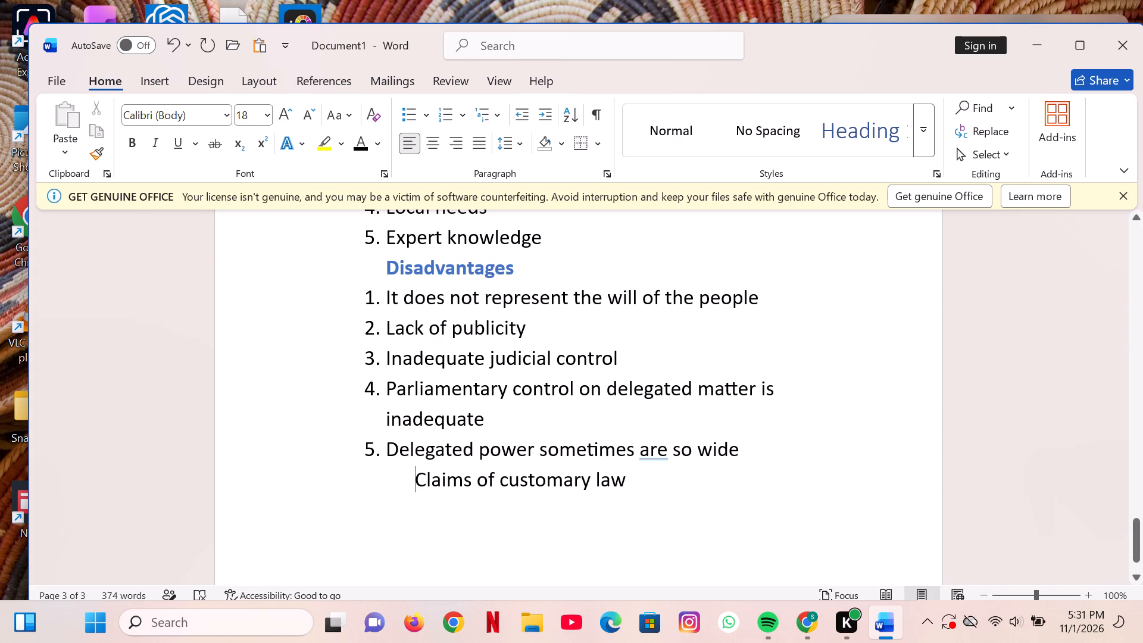
{"action": "left_click_drag", "start_coordinate": [635, 475], "coordinate": [394, 481]}
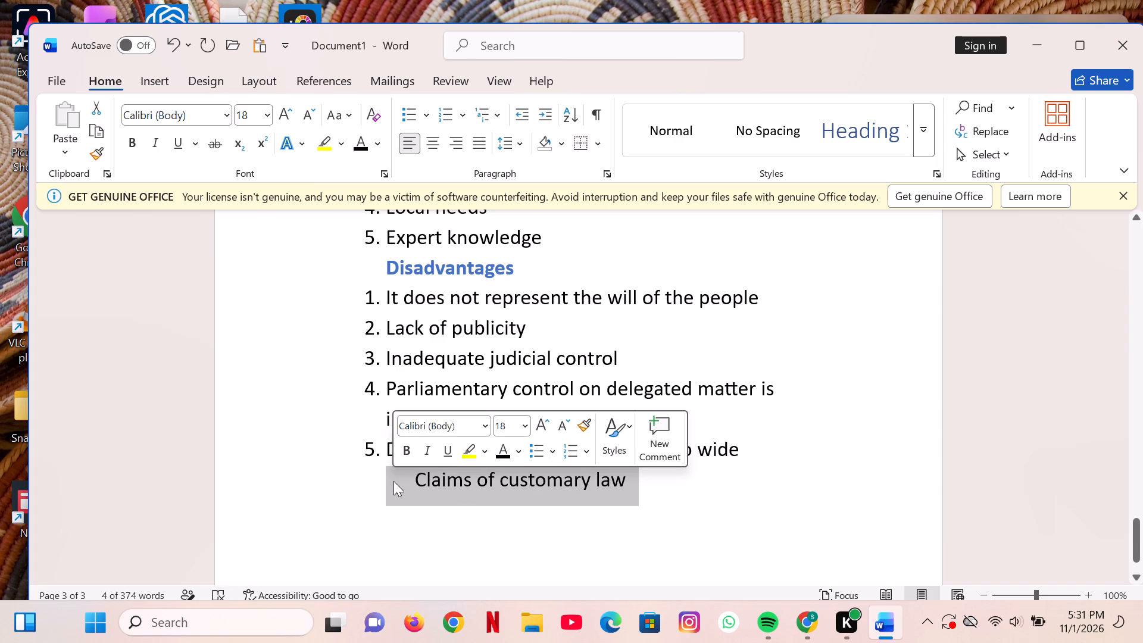
{"action": "left_click", "coordinate": [408, 450]}
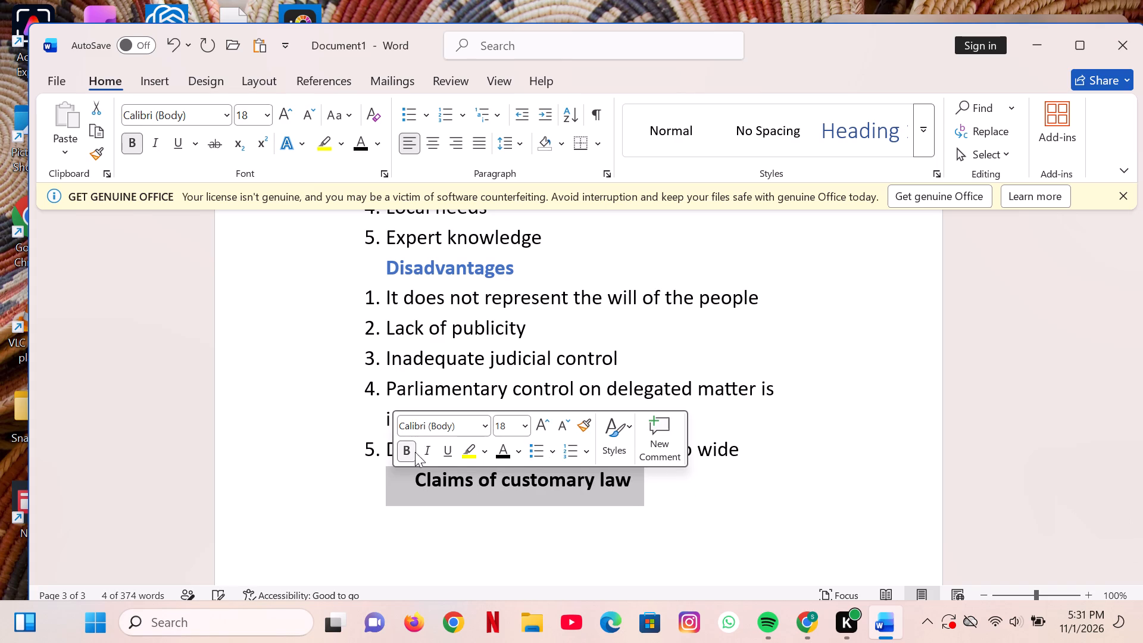
{"action": "left_click", "coordinate": [519, 448]}
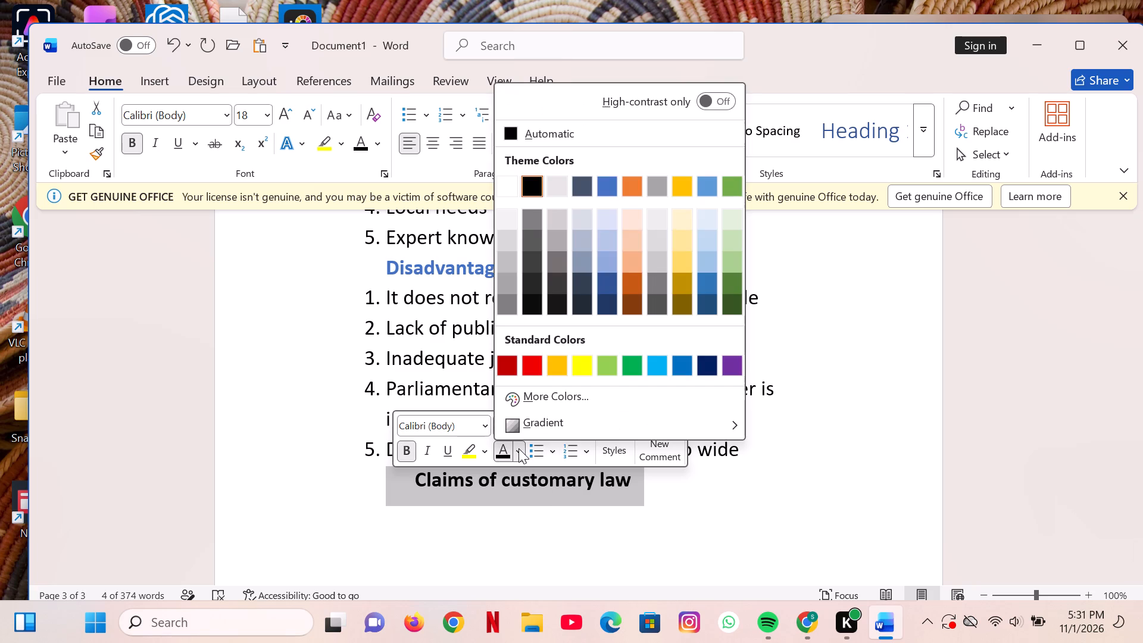
{"action": "left_click", "coordinate": [607, 190]}
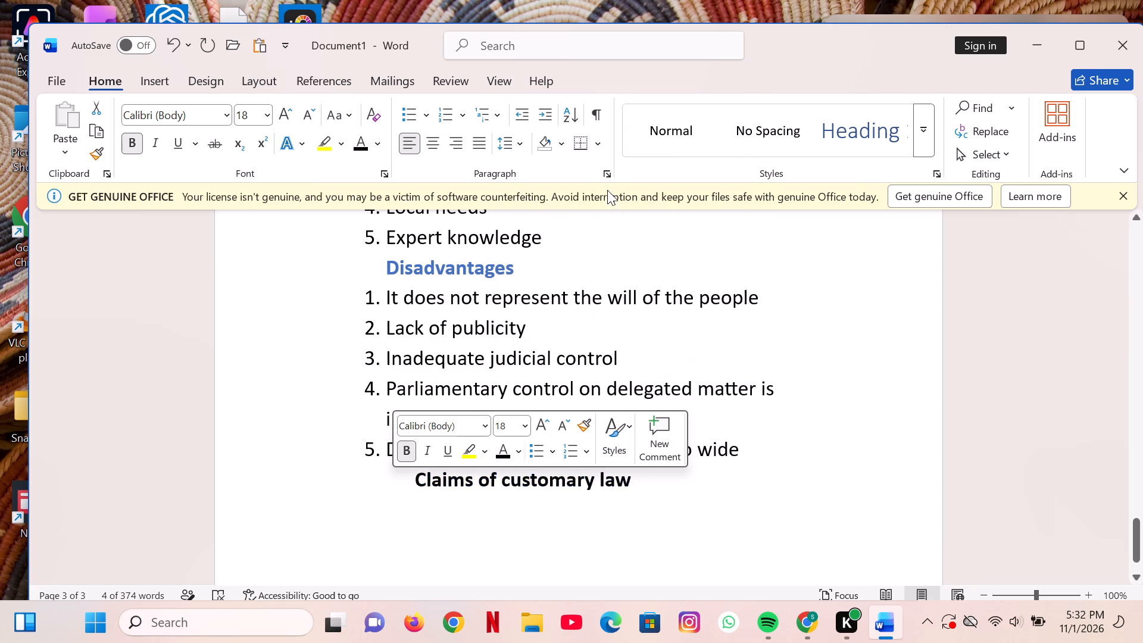
{"action": "left_click", "coordinate": [655, 501]}
{"action": "left_click", "coordinate": [655, 501]}
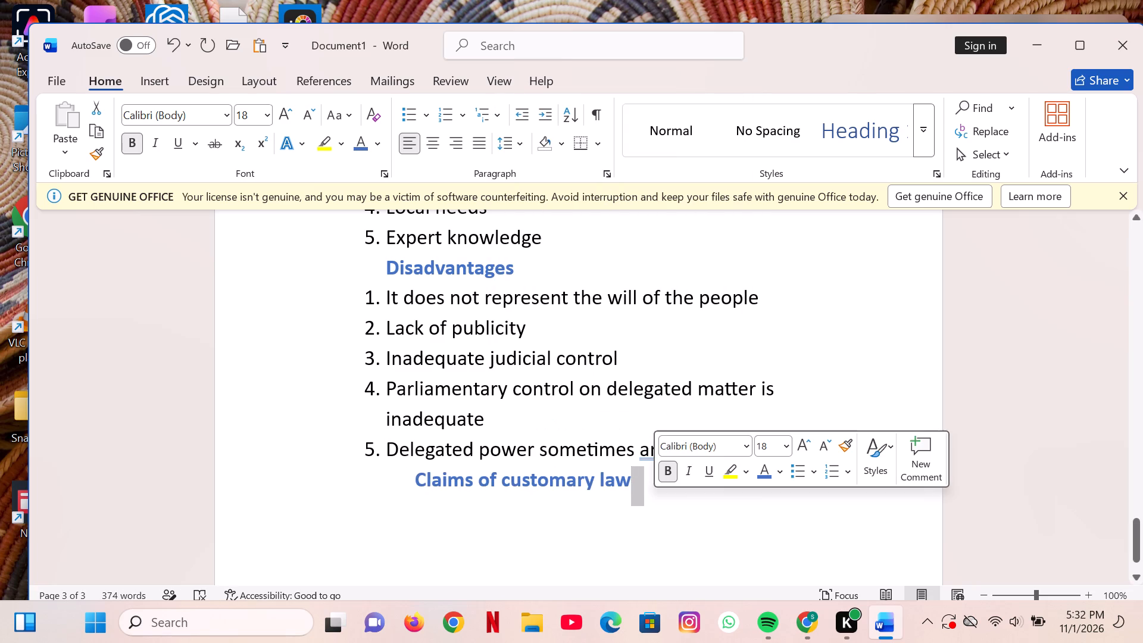
{"action": "left_click", "coordinate": [655, 501]}
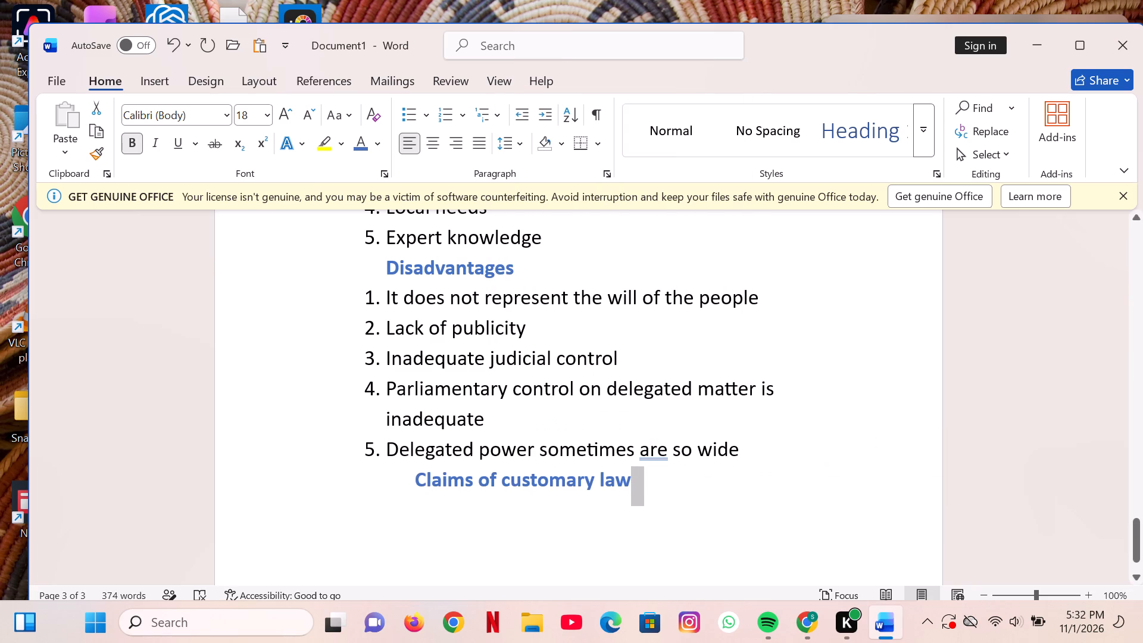
{"action": "key", "text": "Return"}
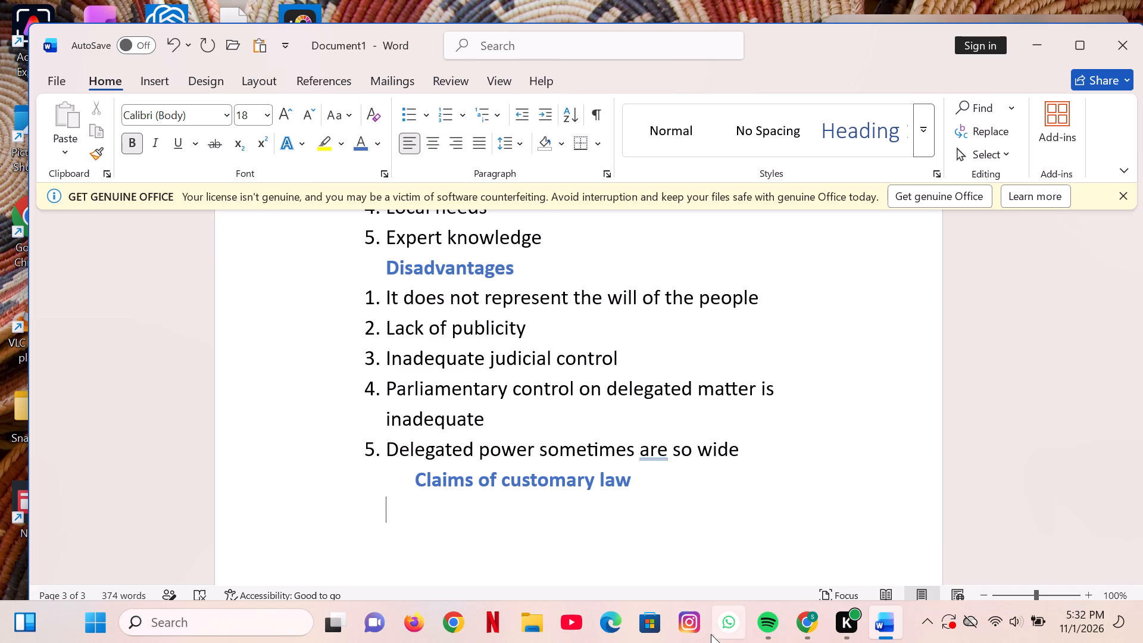
{"action": "left_click", "coordinate": [92, 616]}
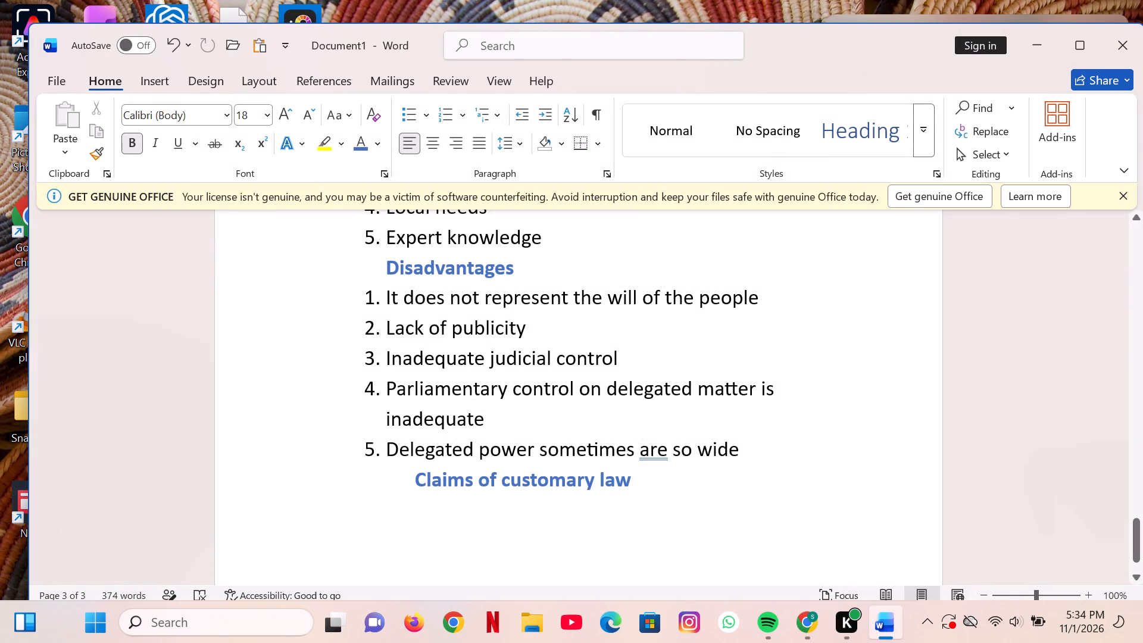
{"action": "left_click", "coordinate": [135, 147]}
{"action": "left_click", "coordinate": [380, 149]}
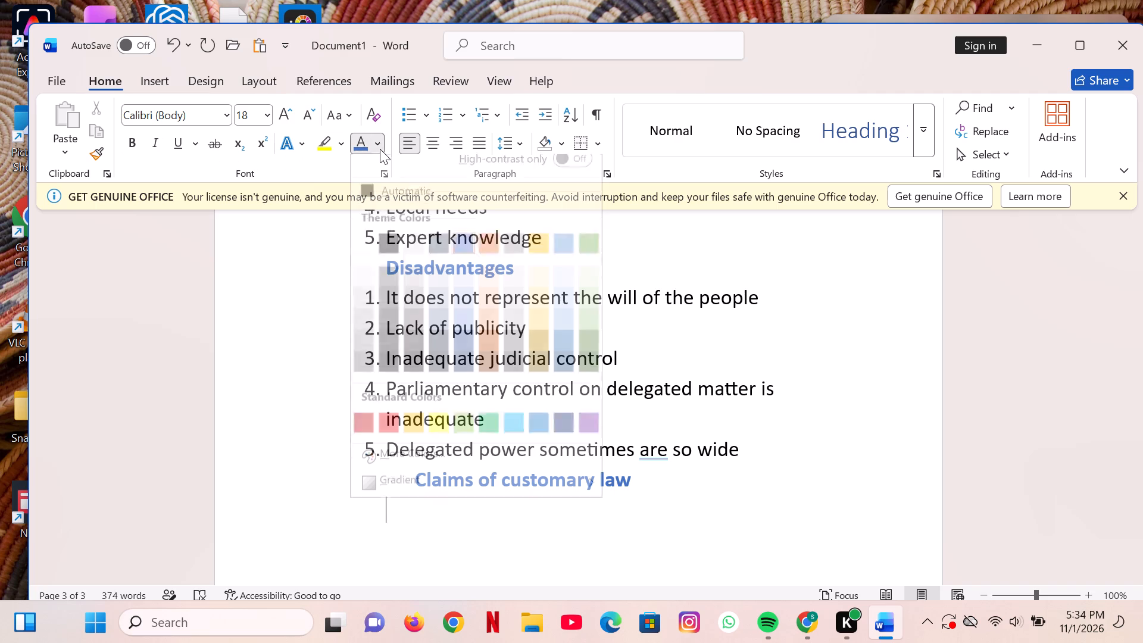
{"action": "left_click", "coordinate": [380, 209]}
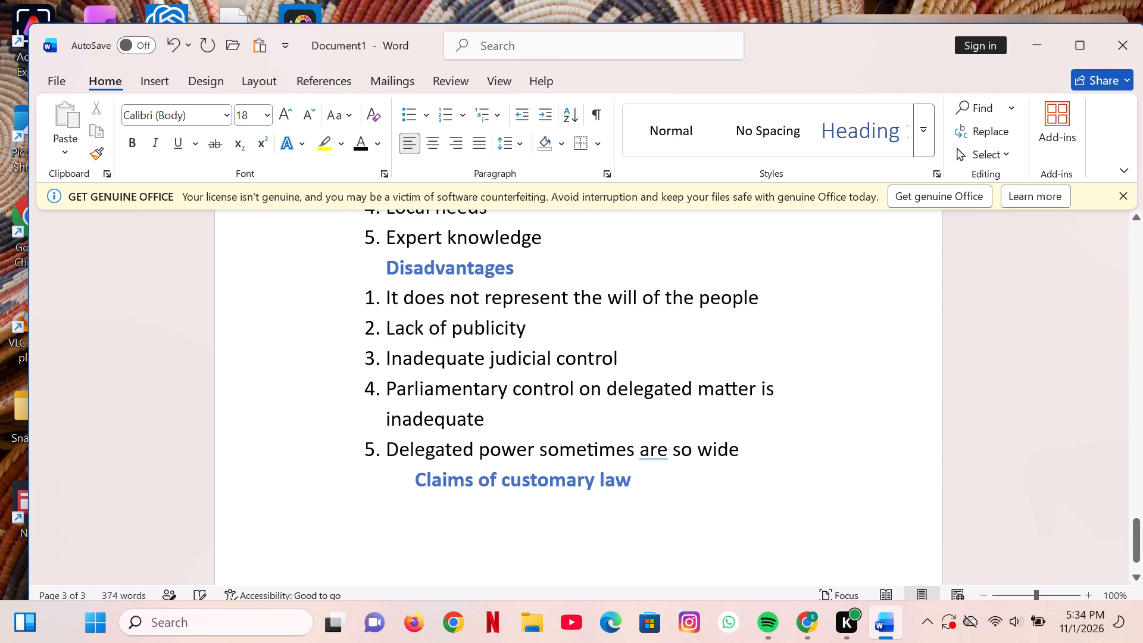
Make the blank line beneath the "Claims of customary law" heading a numbered list item and restart its numbering at 1.
{"action": "left_click", "coordinate": [451, 108]}
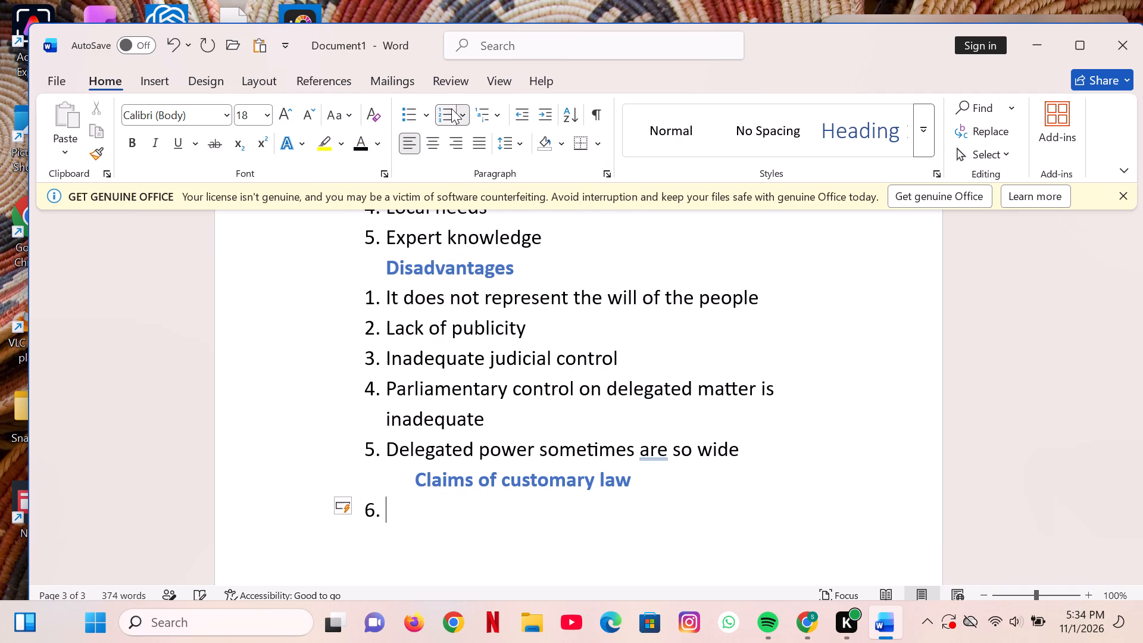
{"action": "left_click", "coordinate": [358, 507]}
{"action": "left_click", "coordinate": [372, 531]}
Enter "Matters affecting personal status" as the first claim and start the second list item.
{"action": "key", "text": "m"}
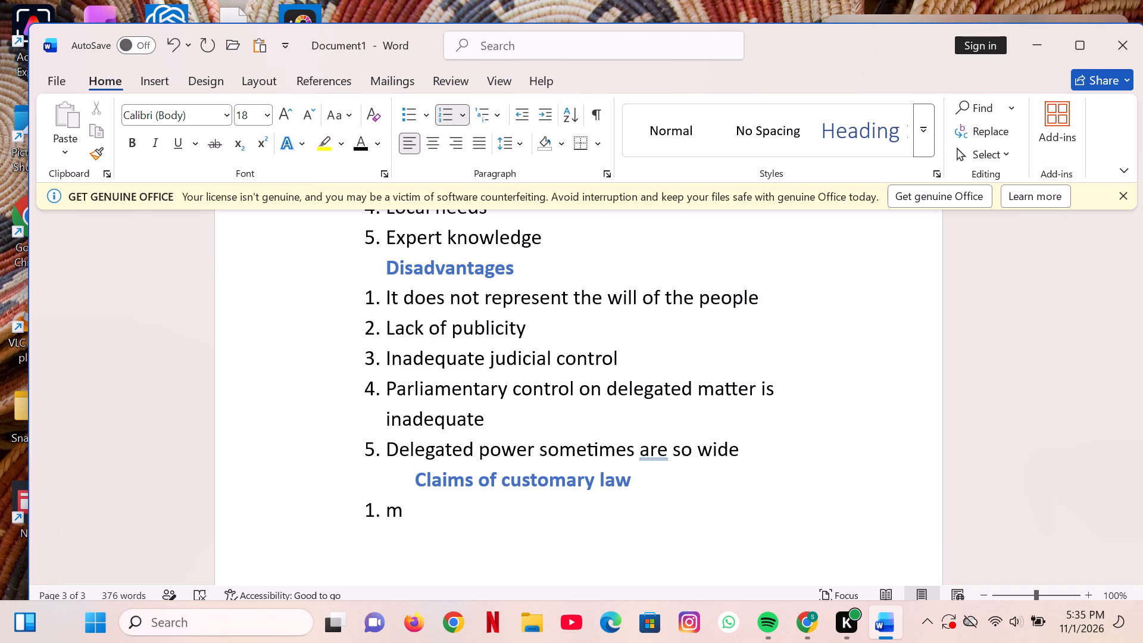
{"action": "type", "text": "atters affectu"}
{"action": "key", "text": "BackSpace"}
{"action": "type", "text": "ing"}
{"action": "key", "text": "space"}
{"action": "type", "text": "persona"}
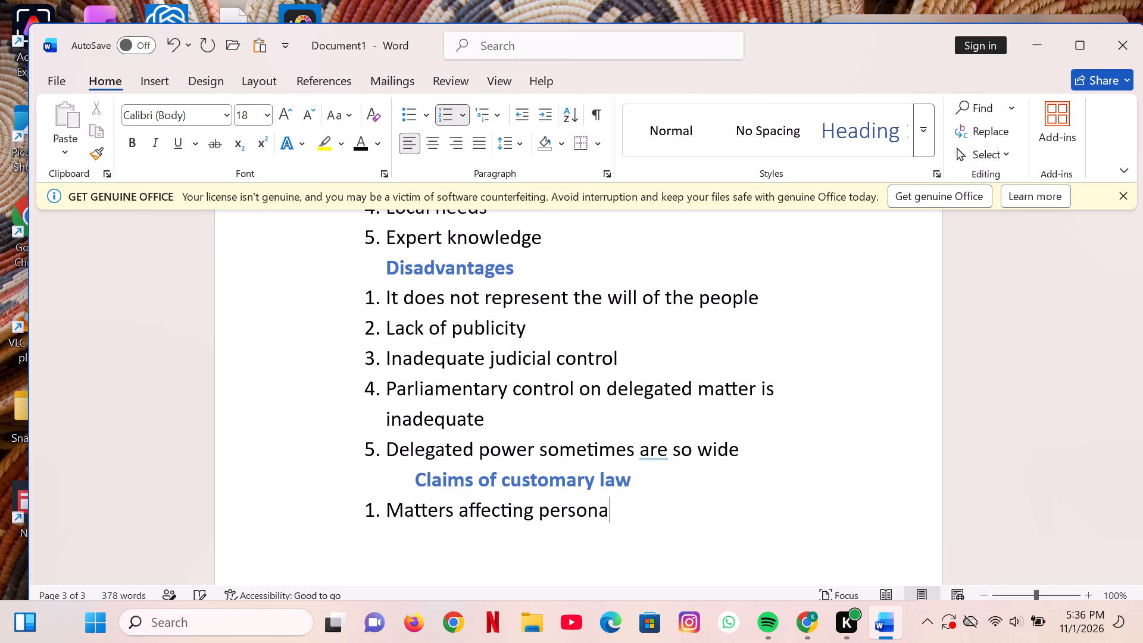
{"action": "type", "text": "l statu"}
{"action": "key", "text": "d"}
{"action": "key", "text": "BackSpace"}
{"action": "key", "text": "s"}
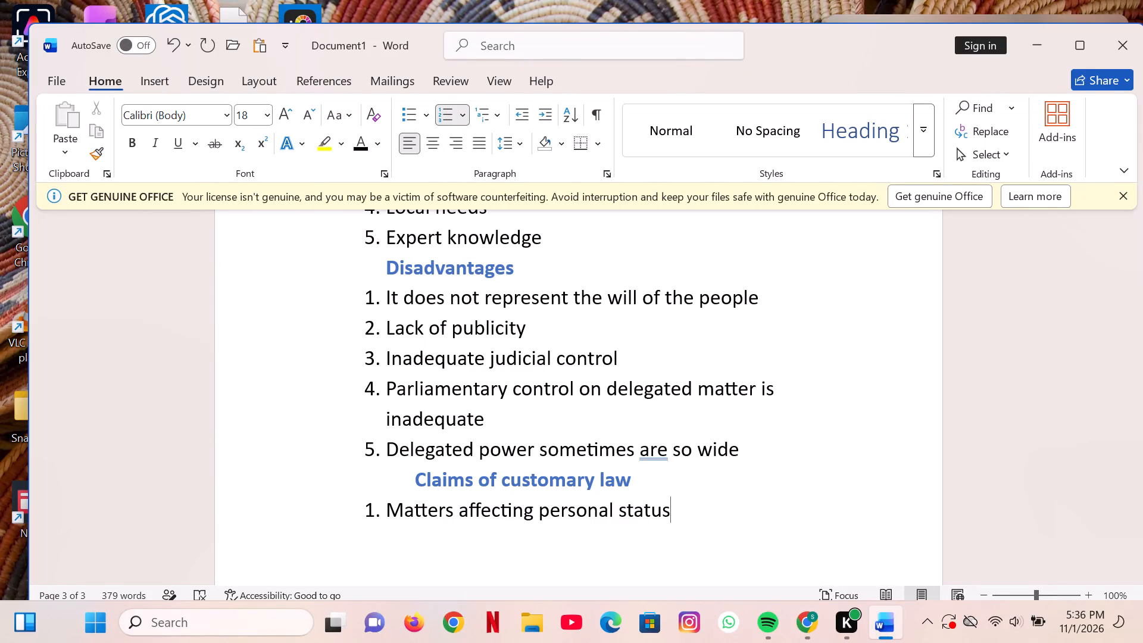
{"action": "key", "text": "Return"}
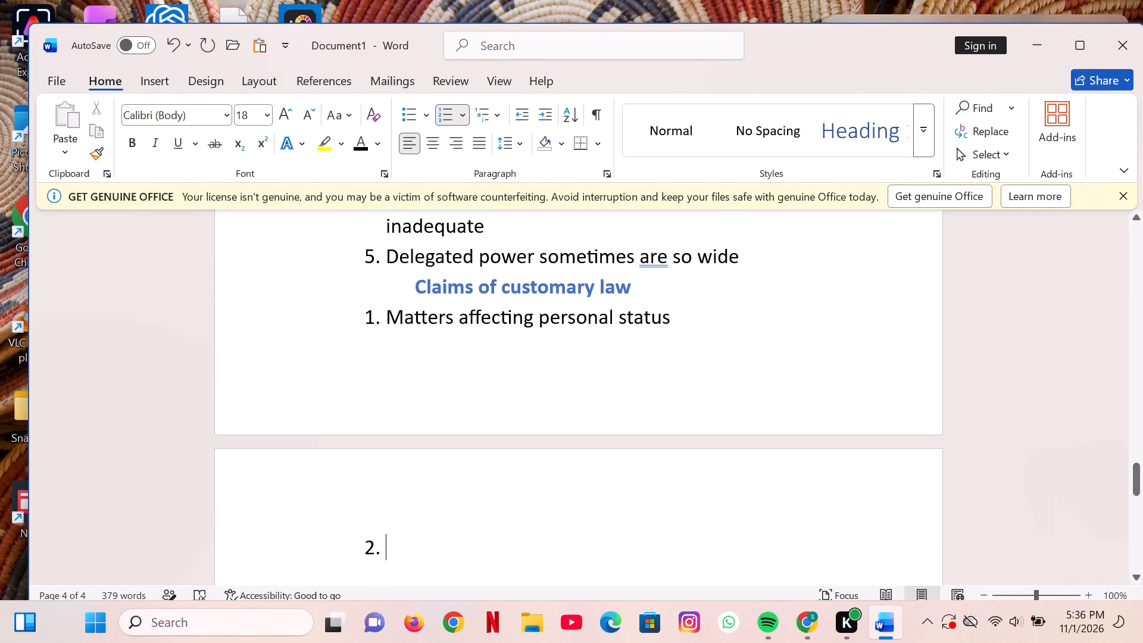
Enter "Pregnancy with an unmarried woman or girl" as the second claim and start the third list item.
{"action": "key", "text": "p"}
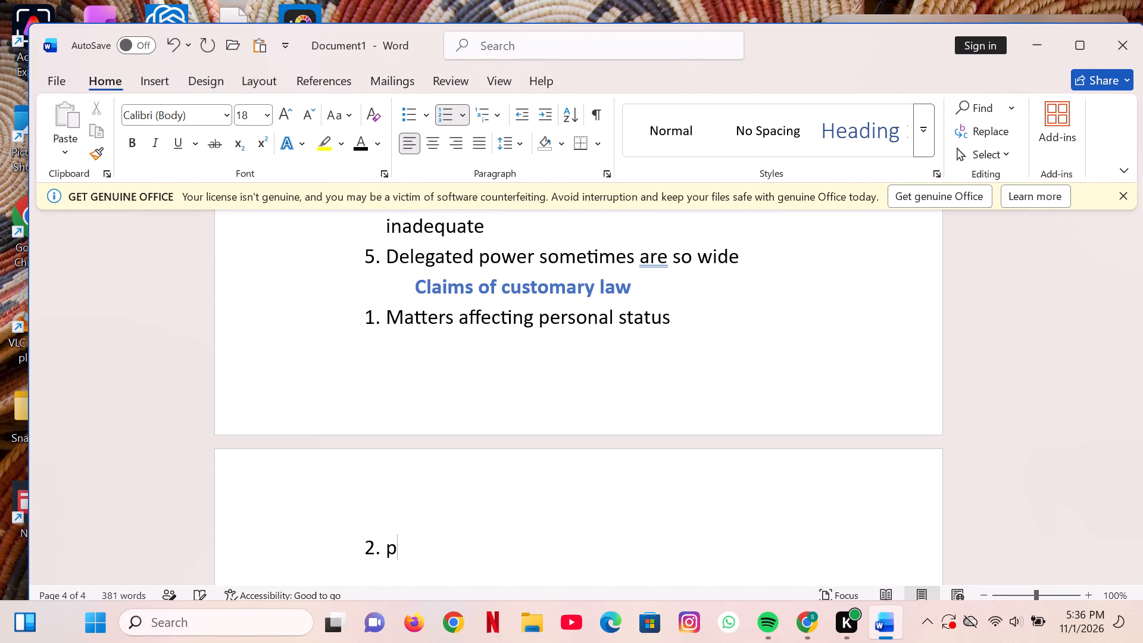
{"action": "type", "text": "re"}
{"action": "type", "text": "gnancy"}
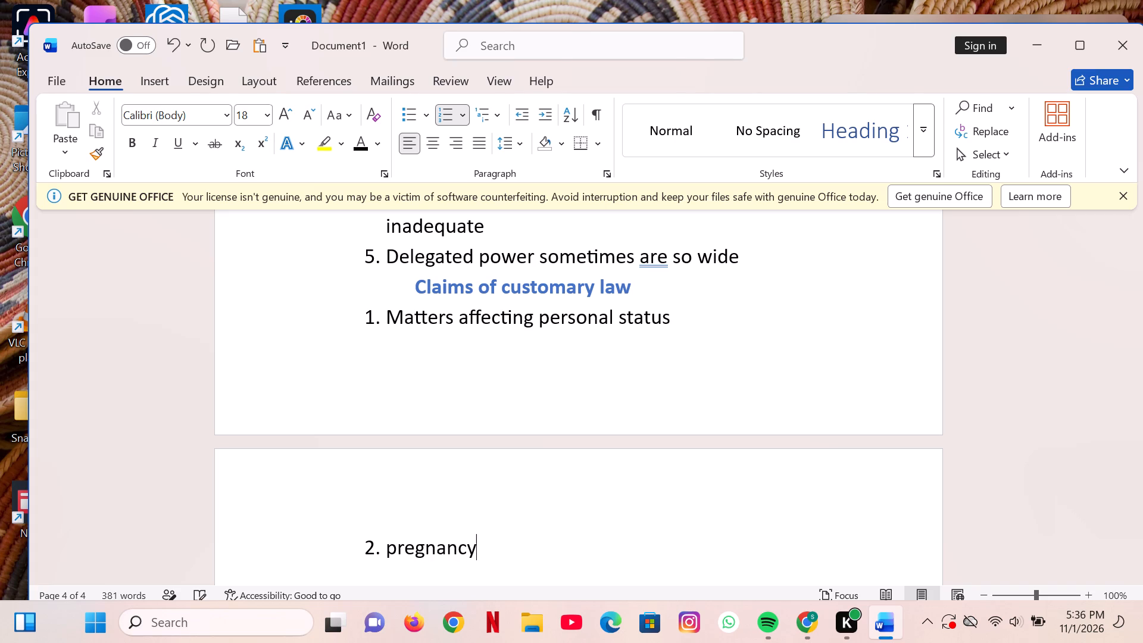
{"action": "key", "text": "space"}
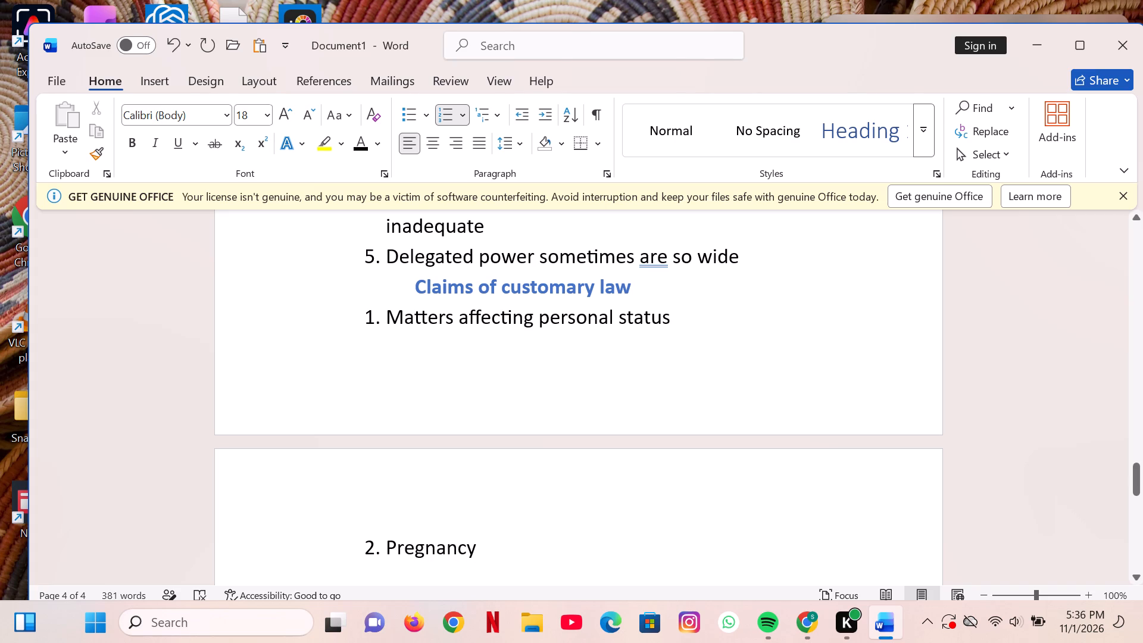
{"action": "type", "text": "with"}
{"action": "key", "text": "space"}
{"action": "key", "text": "a"}
{"action": "key", "text": "space"}
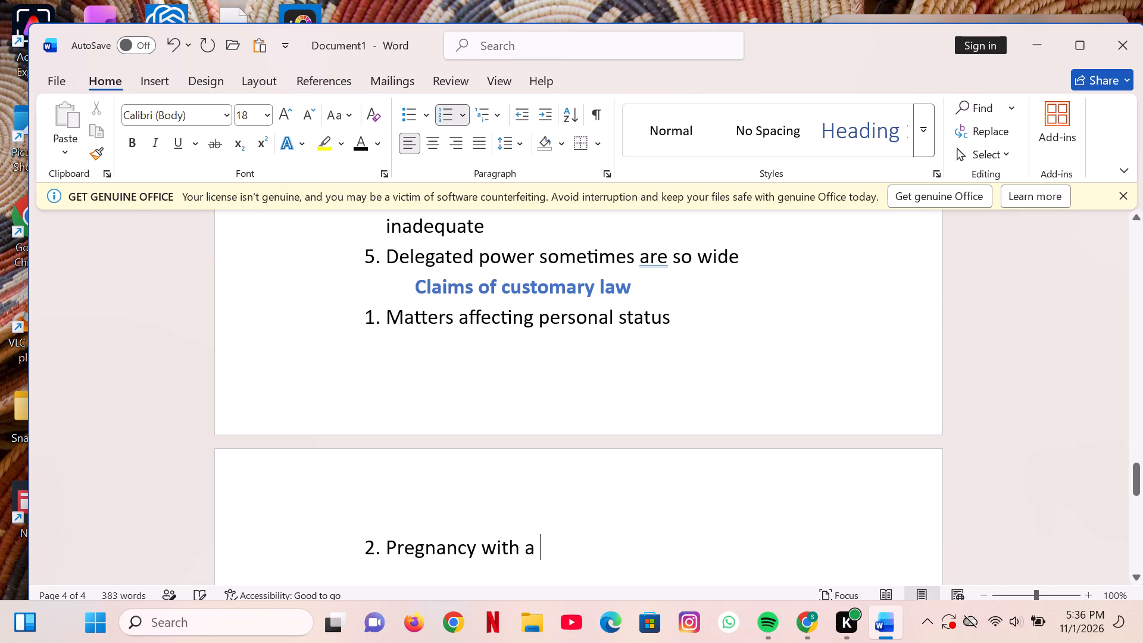
{"action": "type", "text": "ma"}
{"action": "type", "text": "rr"}
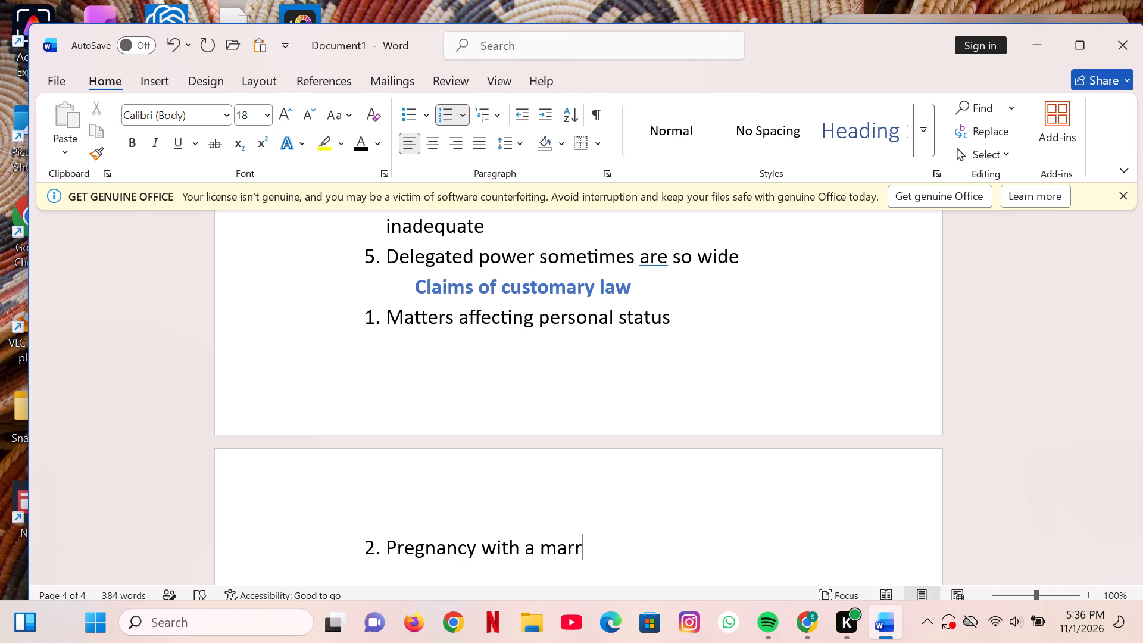
{"action": "key", "text": "BackSpace"}
{"action": "key", "text": "BackSpace"}
{"action": "key", "text": "BackSpace"}
{"action": "key", "text": "BackSpace"}
{"action": "key", "text": "BackSpace"}
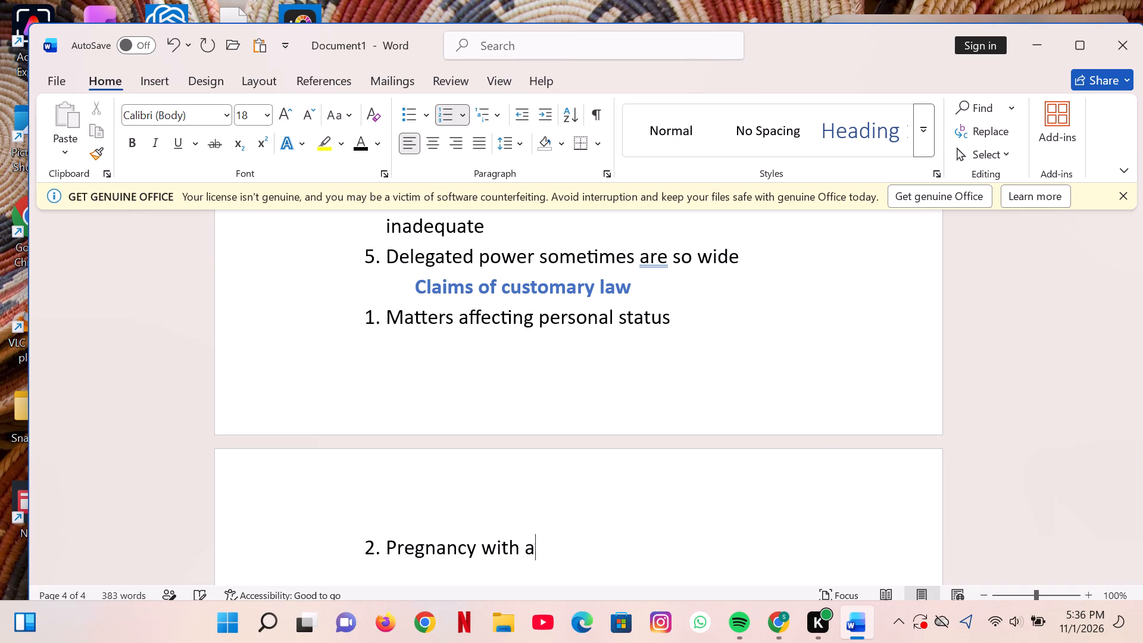
{"action": "type", "text": "n um"}
{"action": "key", "text": "BackSpace"}
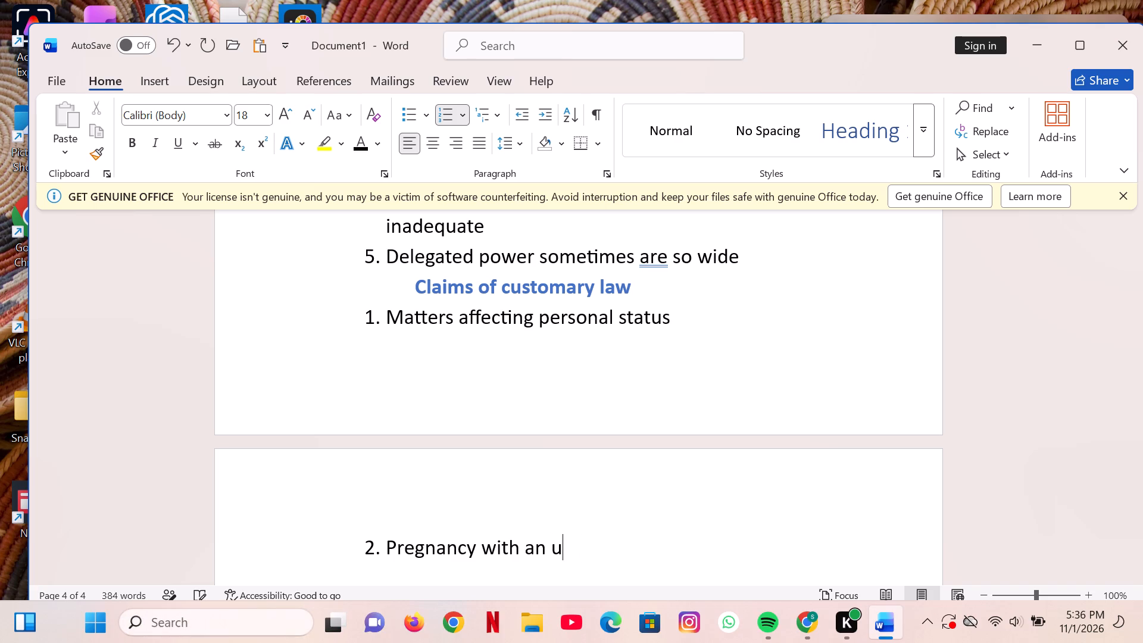
{"action": "type", "text": "nmarr"}
{"action": "type", "text": "ied"}
{"action": "key", "text": "space"}
{"action": "type", "text": "woman"}
{"action": "key", "text": "space"}
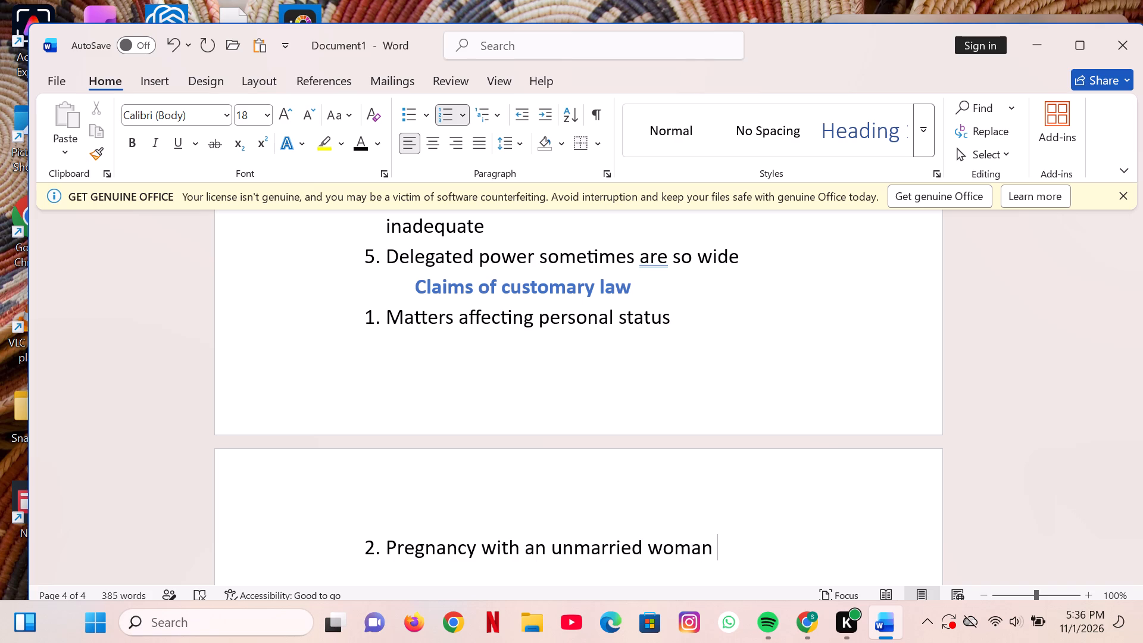
{"action": "type", "text": "or"}
{"action": "key", "text": "space"}
{"action": "type", "text": "girl"}
{"action": "key", "text": "space"}
{"action": "key", "text": "Return"}
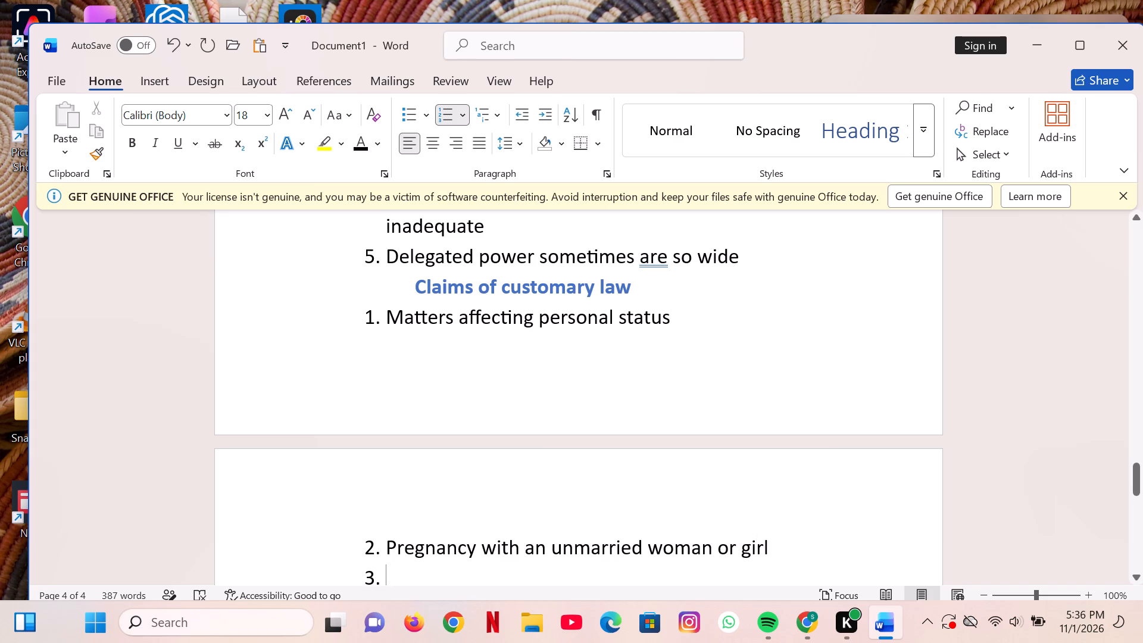
Enter "Adultery with a married person" as the third claim and start the fourth list item.
{"action": "type", "text": "ad"}
{"action": "type", "text": "ul"}
{"action": "key", "text": "t"}
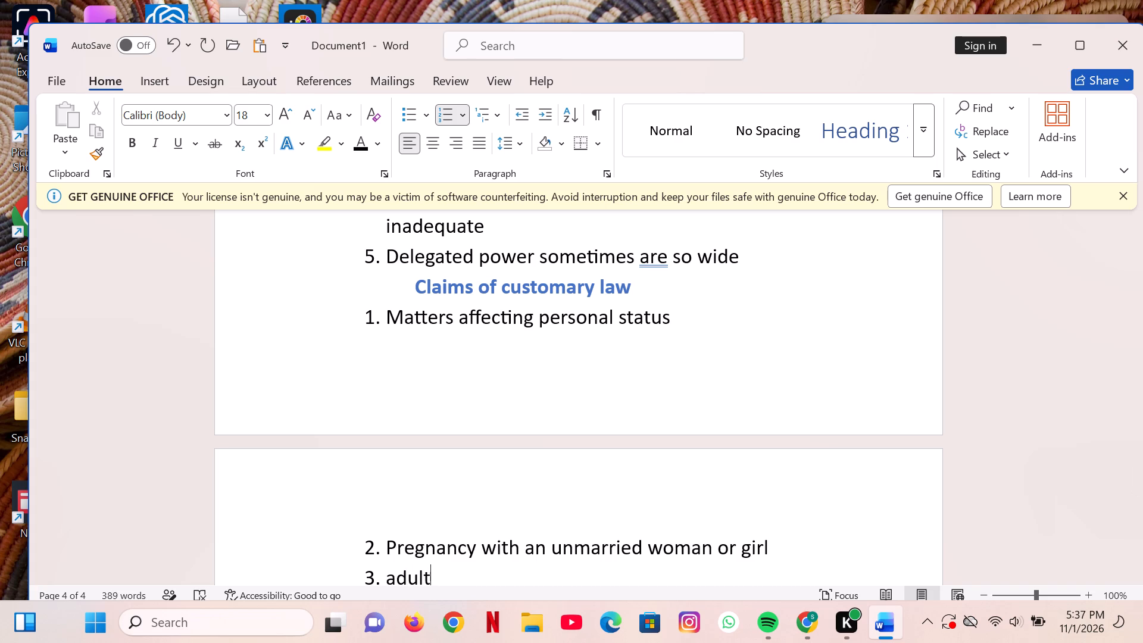
{"action": "type", "text": "er"}
{"action": "key", "text": "y"}
{"action": "key", "text": "space"}
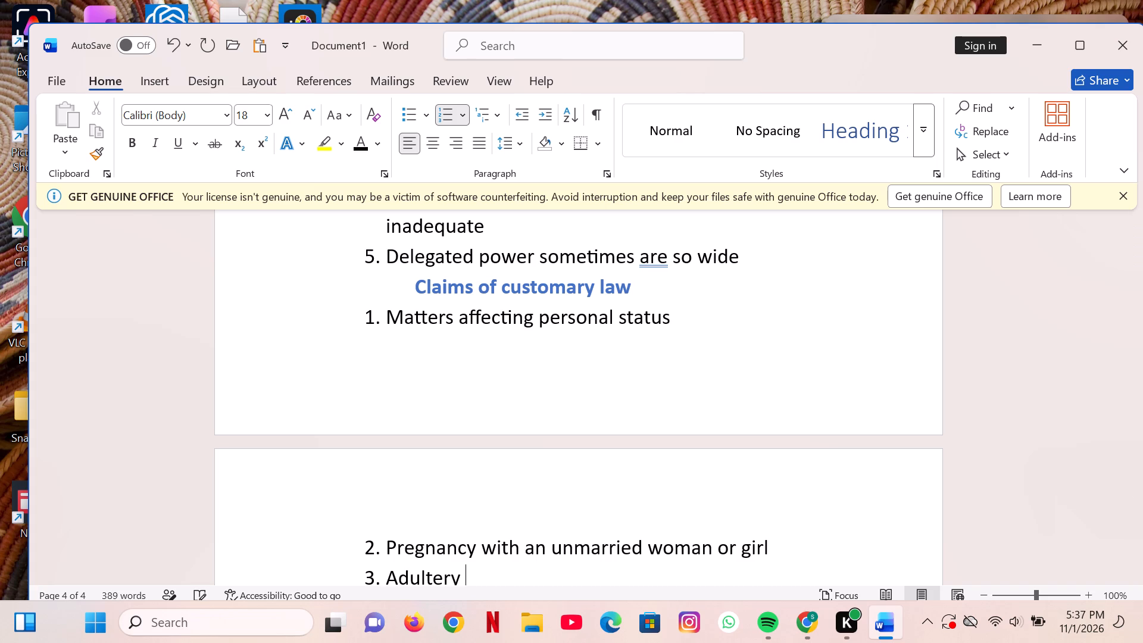
{"action": "type", "text": "with a"}
{"action": "key", "text": "space"}
{"action": "type", "text": "marr"}
{"action": "type", "text": "ied"}
{"action": "key", "text": "space"}
{"action": "key", "text": "p"}
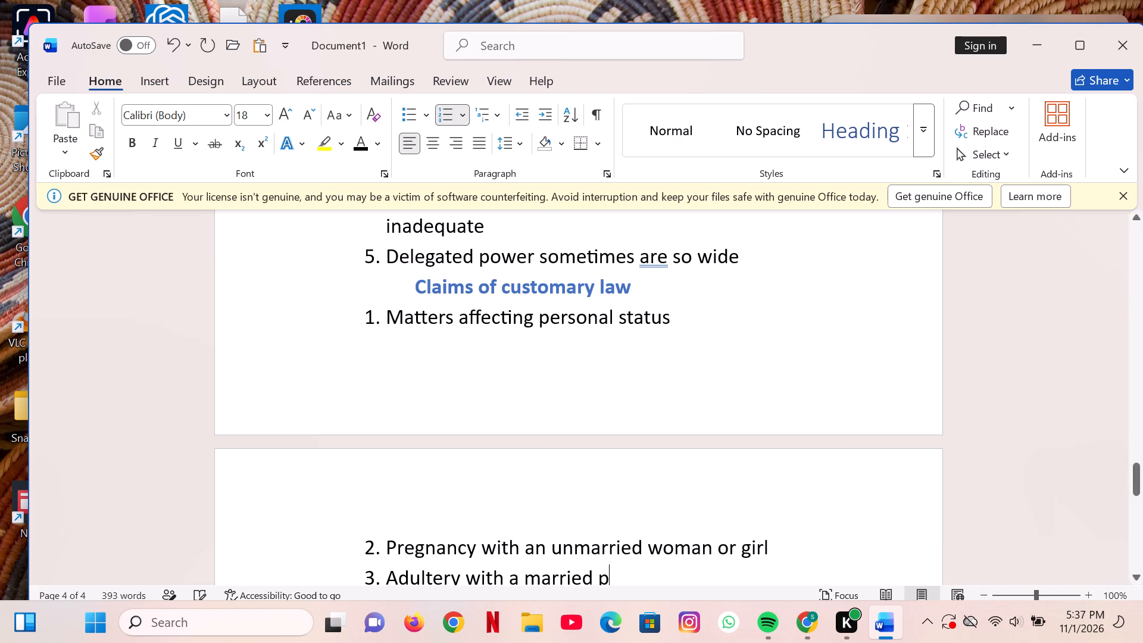
{"action": "type", "text": "ersob"}
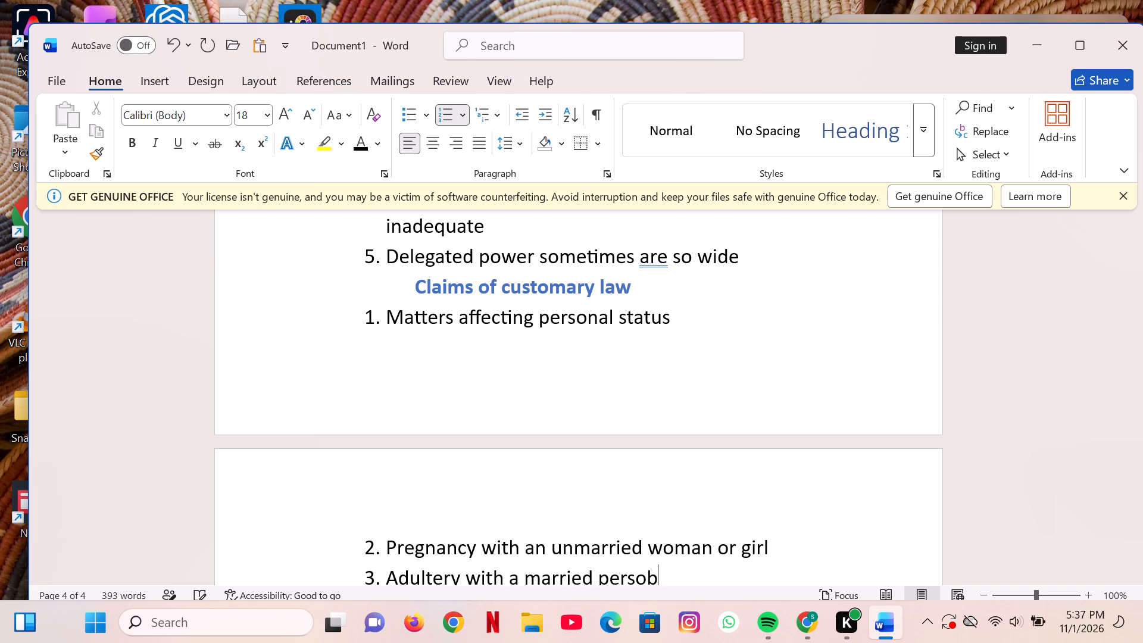
{"action": "key", "text": "BackSpace"}
{"action": "key", "text": "n"}
{"action": "key", "text": "Return"}
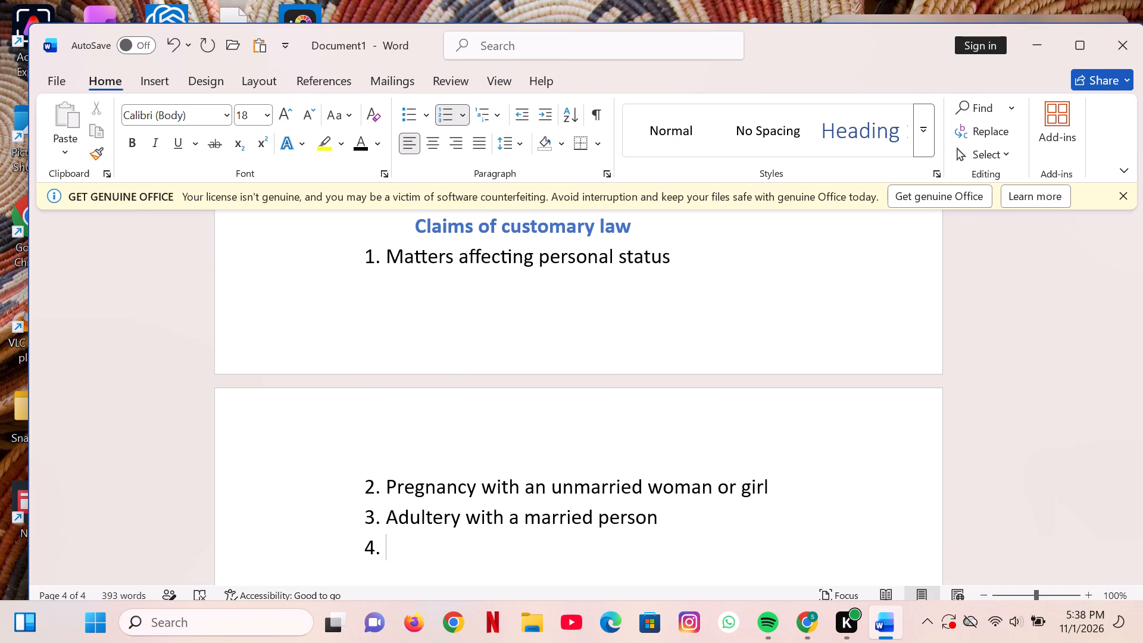
Enter "Divorce, marriage and maitainance" as the fourth claim and start the fifth list item.
{"action": "type", "text": "di"}
{"action": "type", "text": "vorce"}
{"action": "key", "text": "space"}
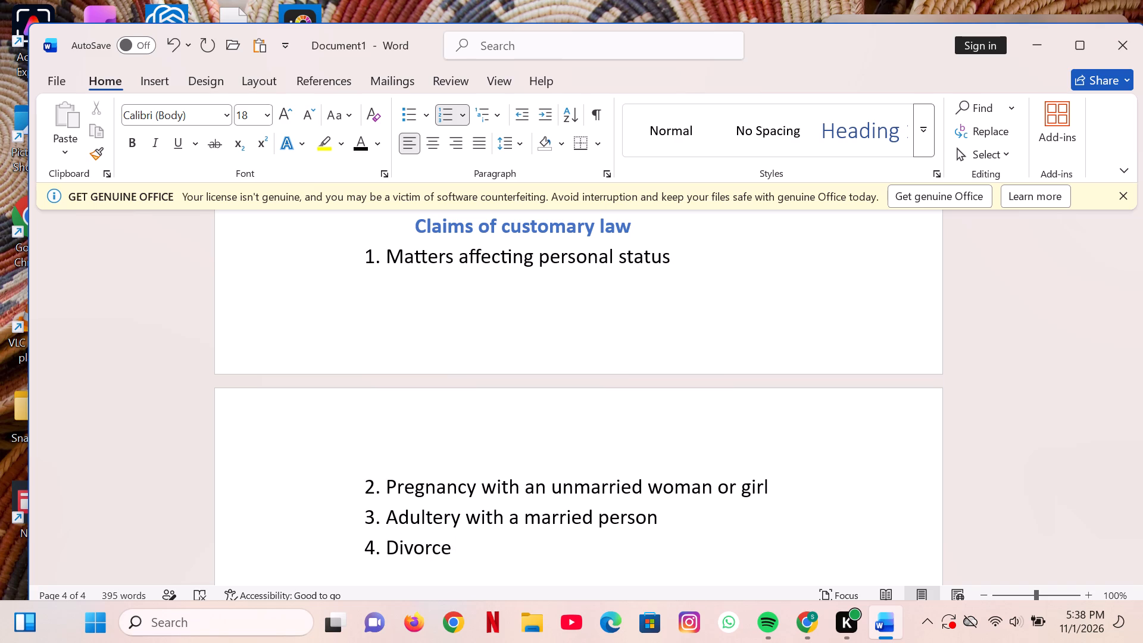
{"action": "key", "text": "BackSpace"}
{"action": "type", "text": ","}
{"action": "key", "text": "space"}
{"action": "type", "text": "marriage and"}
{"action": "key", "text": "space"}
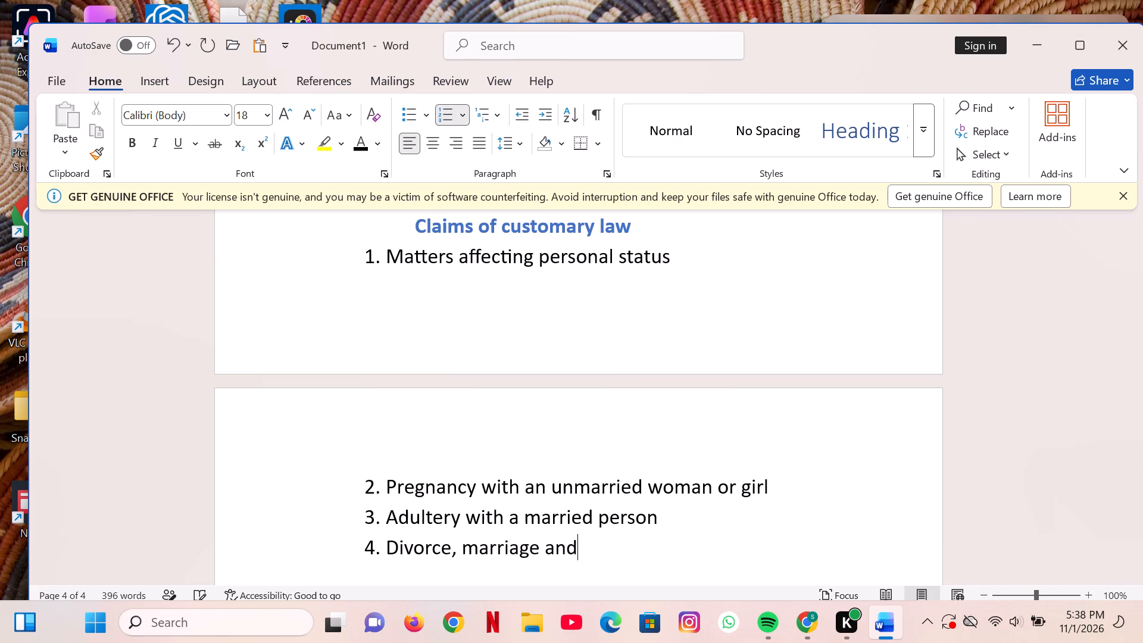
{"action": "type", "text": "maite"}
{"action": "key", "text": "BackSpace"}
{"action": "key", "text": "a"}
{"action": "key", "text": "i"}
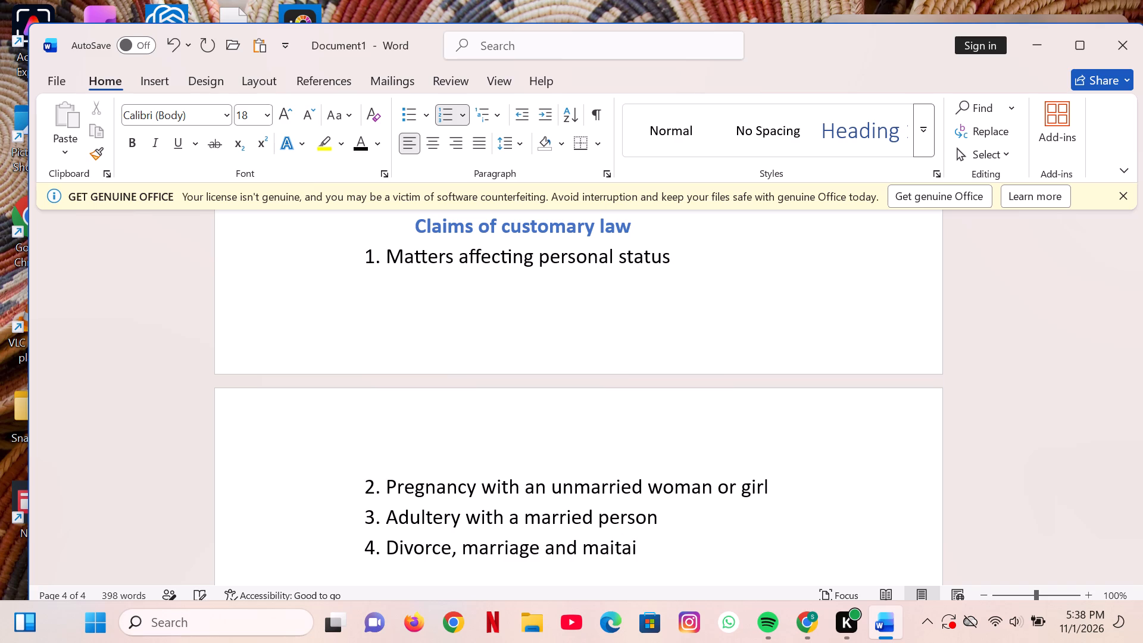
{"action": "type", "text": "nance"}
{"action": "key", "text": "Return"}
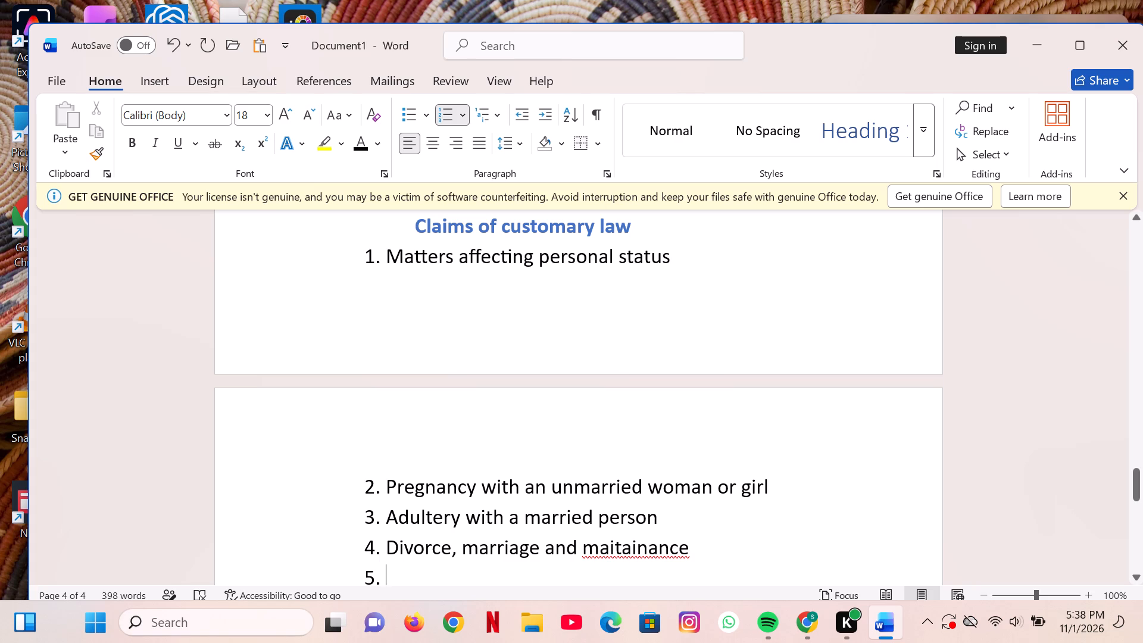
Add the missing "n" to the last word of the fourth claim, making it "maintainance", and start a new item after it.
{"action": "left_click", "coordinate": [613, 545]}
{"action": "key", "text": "n"}
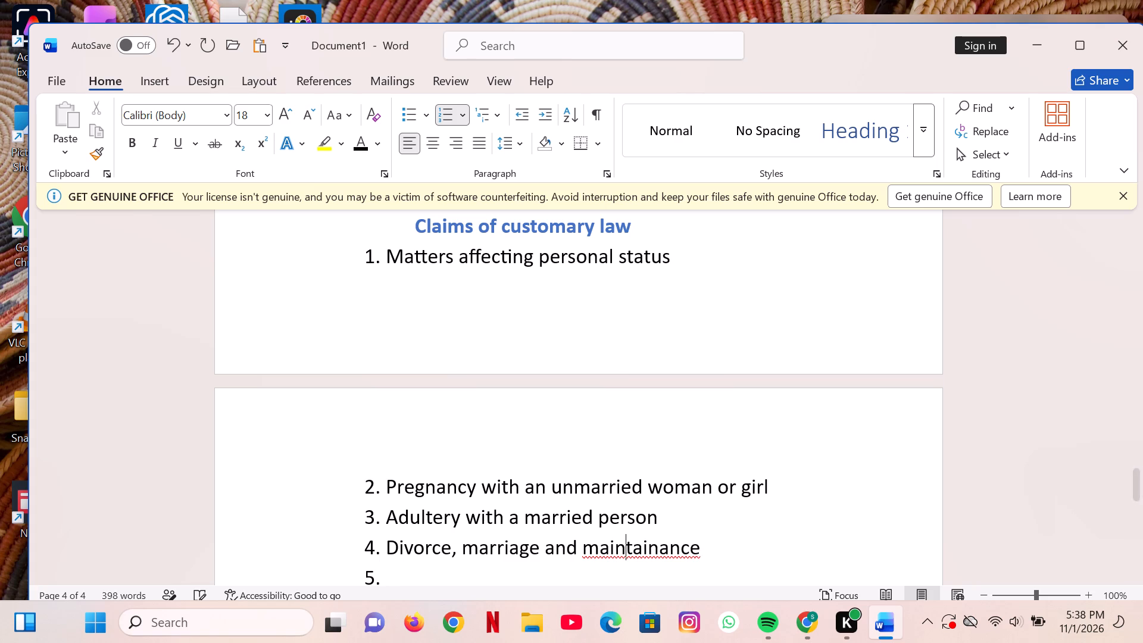
{"action": "left_click", "coordinate": [723, 544]}
{"action": "key", "text": "Return"}
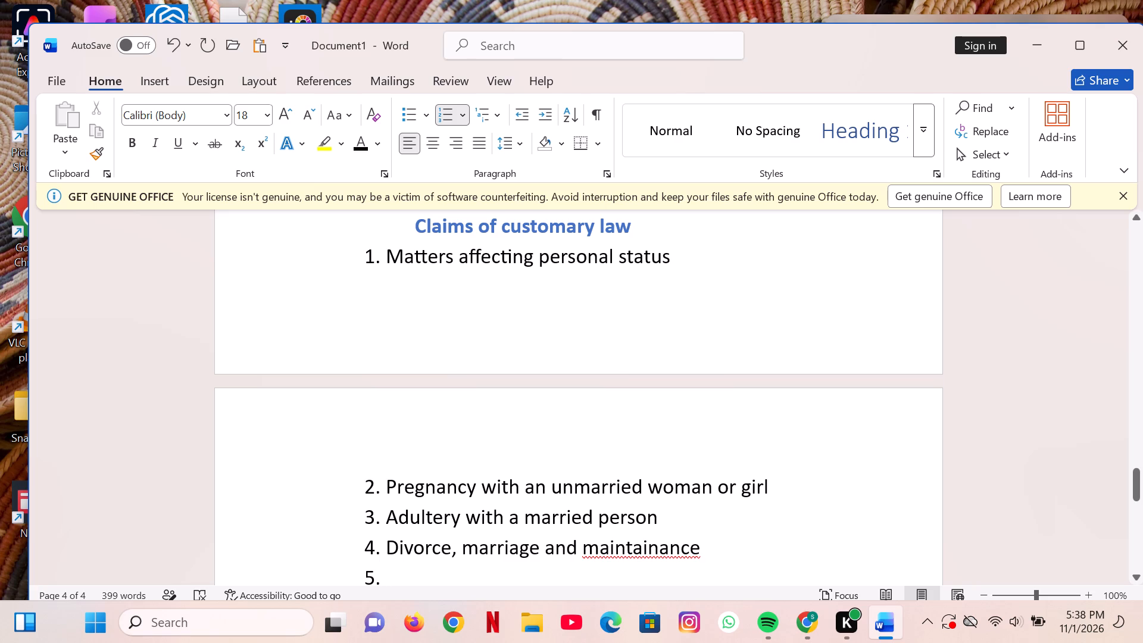
Enter "Land held under customary tenure" as the fifth claim of customary law.
{"action": "key", "text": "l"}
{"action": "type", "text": "and"}
{"action": "key", "text": "space"}
{"action": "type", "text": "he"}
{"action": "type", "text": "ld un"}
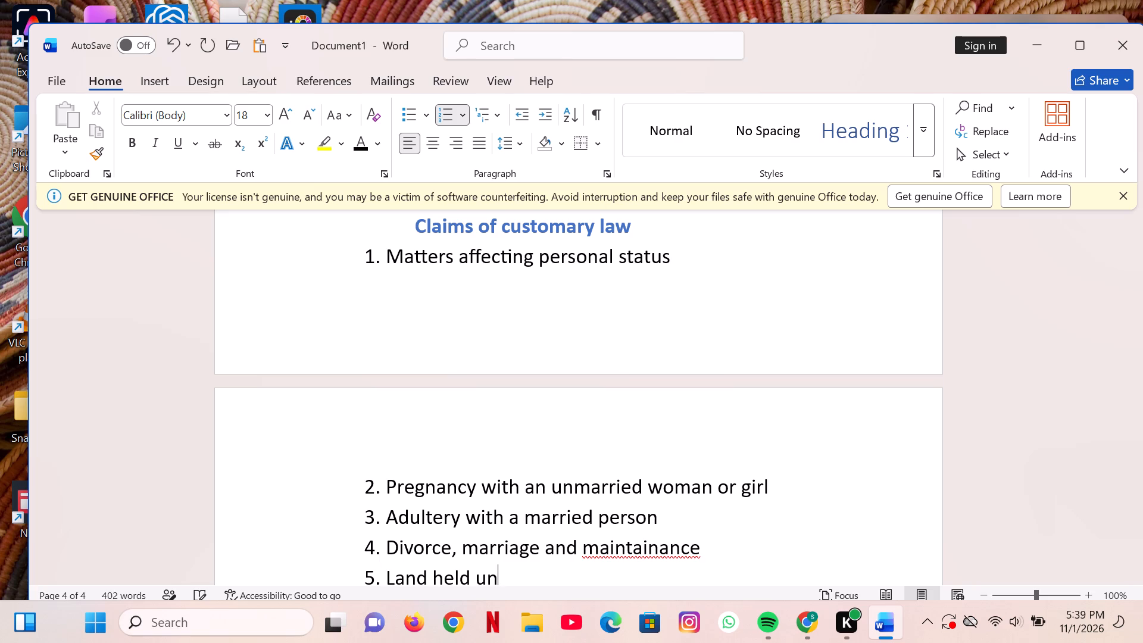
{"action": "key", "text": "d"}
{"action": "type", "text": "er"}
{"action": "key", "text": "space"}
{"action": "type", "text": "customary"}
{"action": "key", "text": "space"}
{"action": "type", "text": "tenure"}
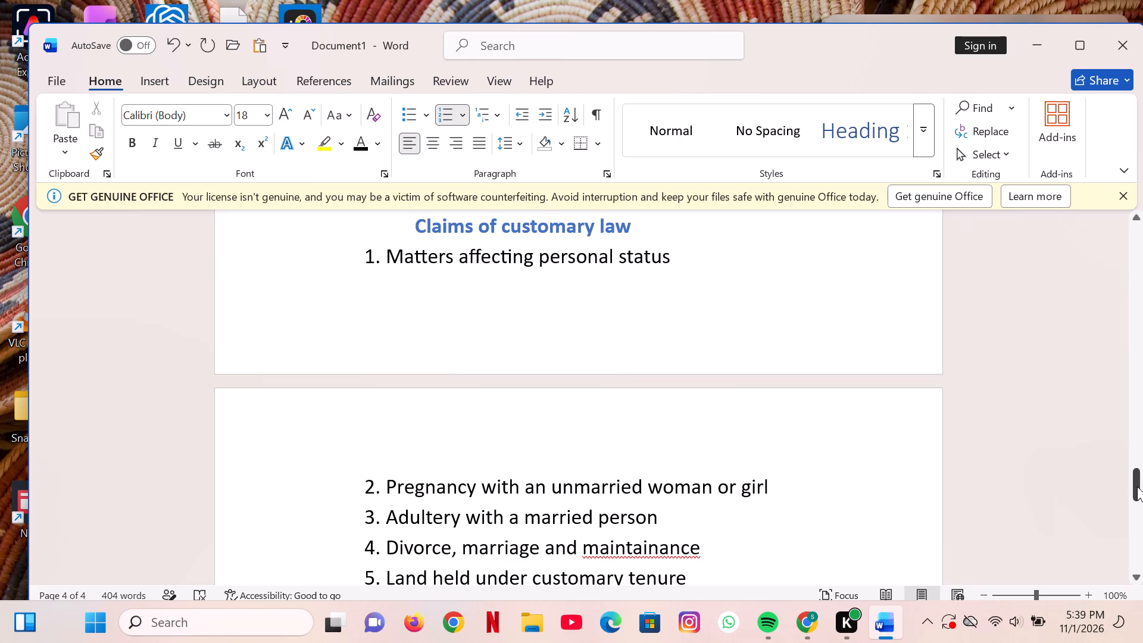
Review the law notes from the "Revision on BCL 200 Business Law" title down to the "Claims of customary law" list.
{"action": "left_click_drag", "start_coordinate": [1137, 486], "coordinate": [1132, 547]}
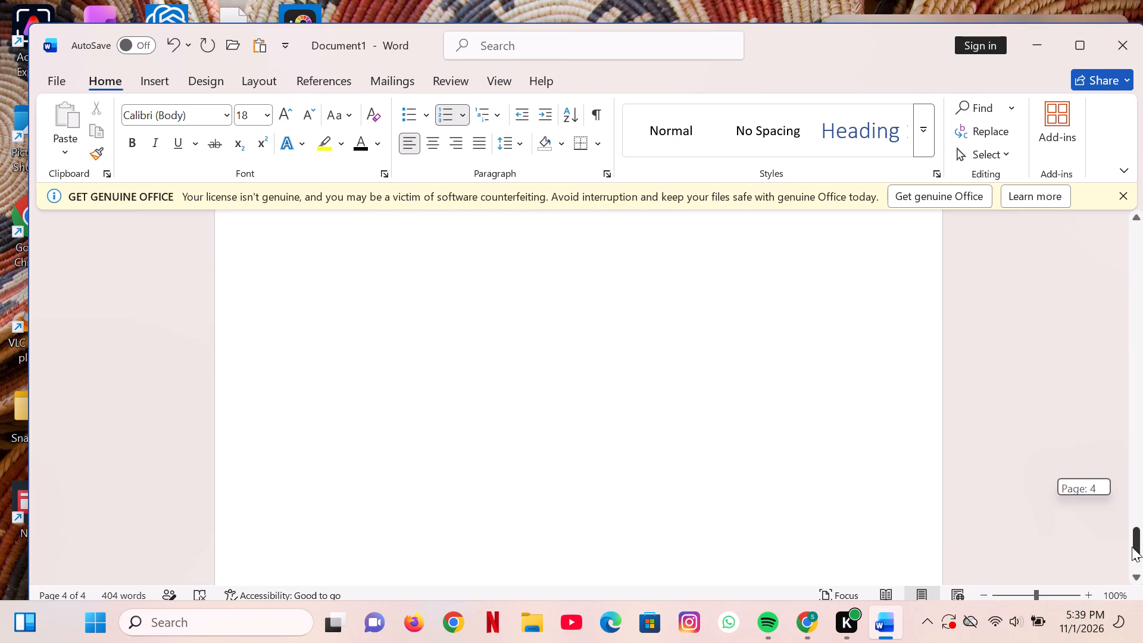
{"action": "left_click_drag", "start_coordinate": [1132, 547], "coordinate": [1141, 366]}
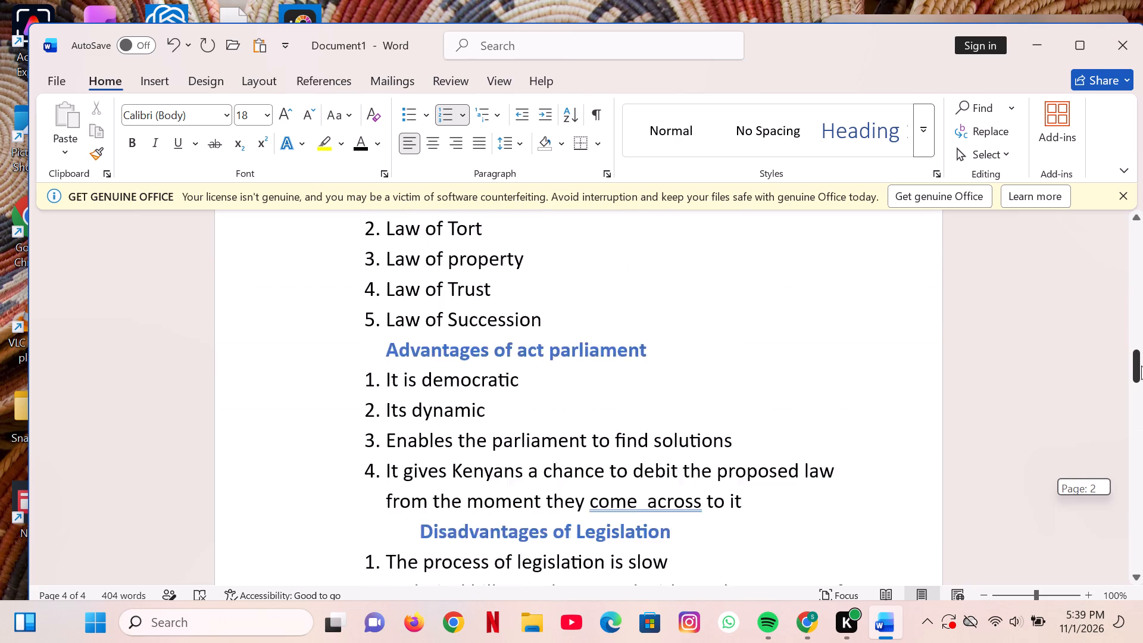
{"action": "left_click_drag", "start_coordinate": [1141, 366], "coordinate": [1142, 246]}
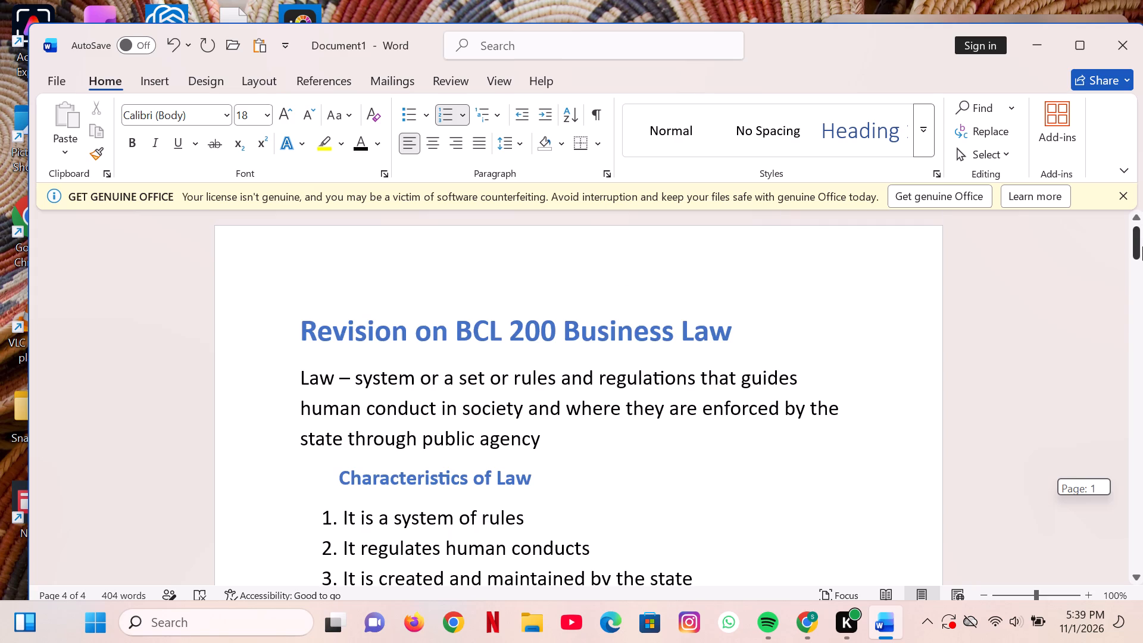
{"action": "left_click_drag", "start_coordinate": [1142, 246], "coordinate": [1130, 330]}
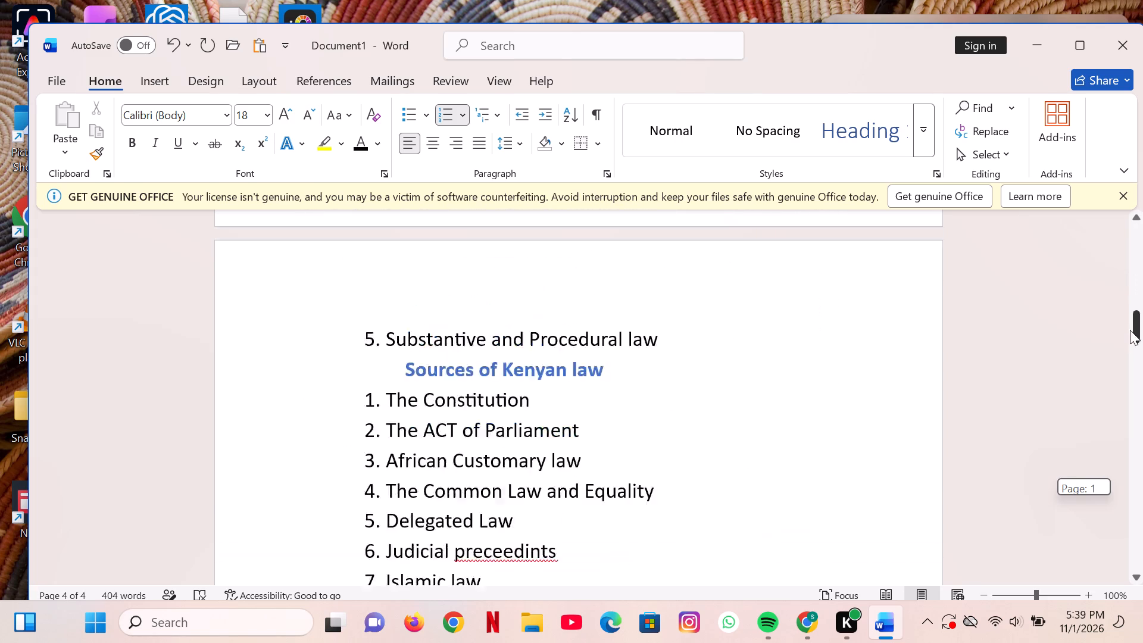
{"action": "left_click_drag", "start_coordinate": [1130, 330], "coordinate": [1137, 579]}
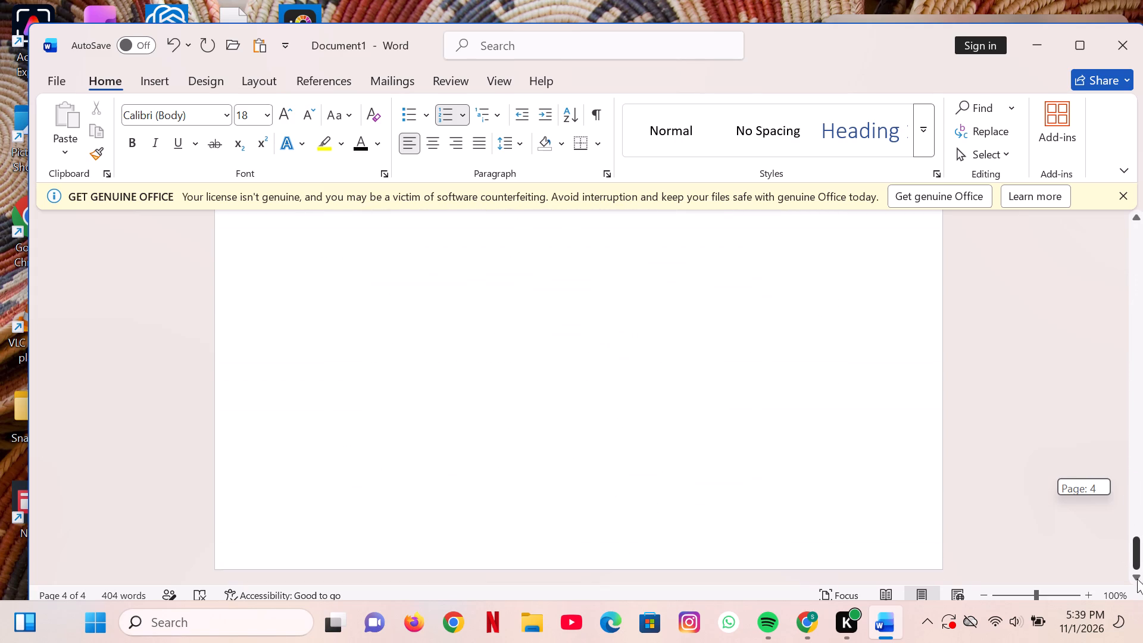
{"action": "left_click_drag", "start_coordinate": [1137, 579], "coordinate": [1142, 490]}
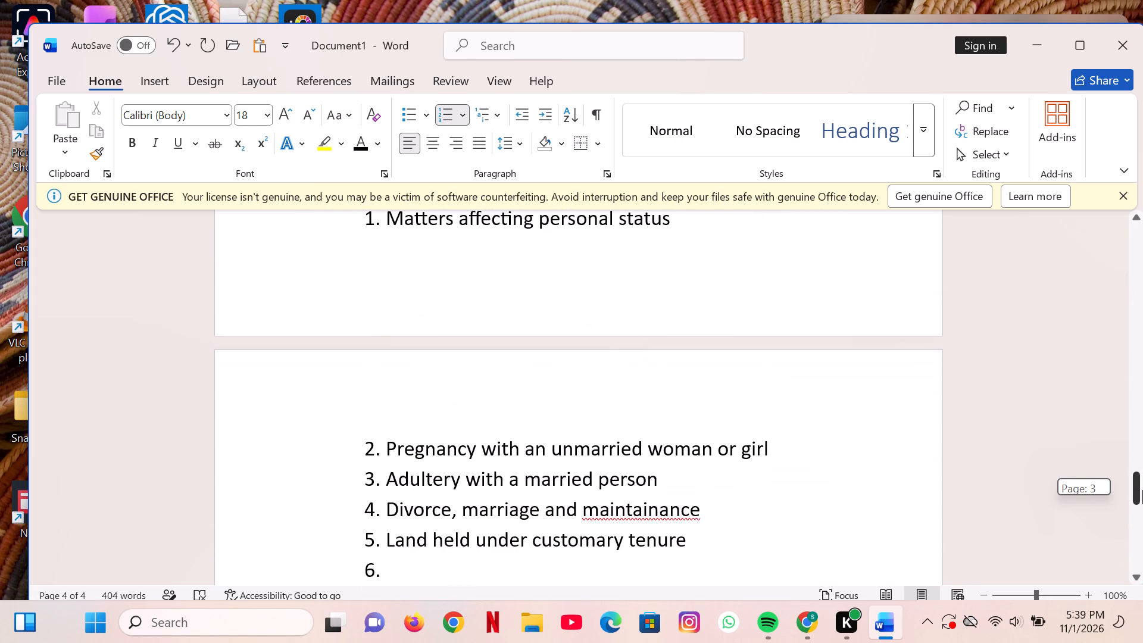
{"action": "left_click_drag", "start_coordinate": [1142, 490], "coordinate": [1142, 405]}
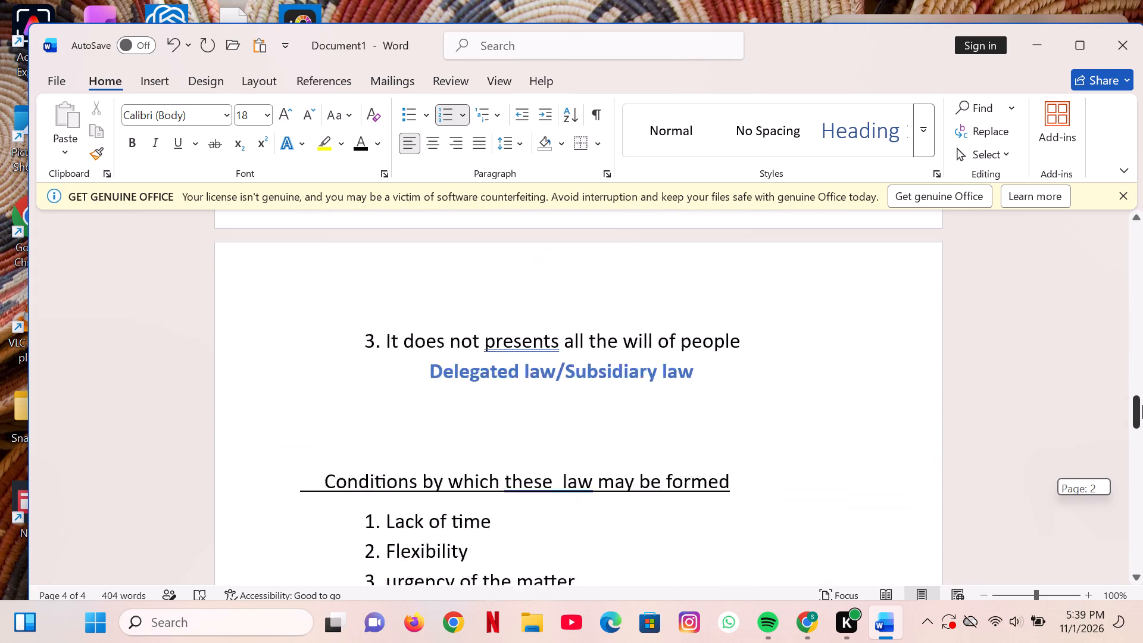
{"action": "left_click_drag", "start_coordinate": [1142, 405], "coordinate": [1142, 341]}
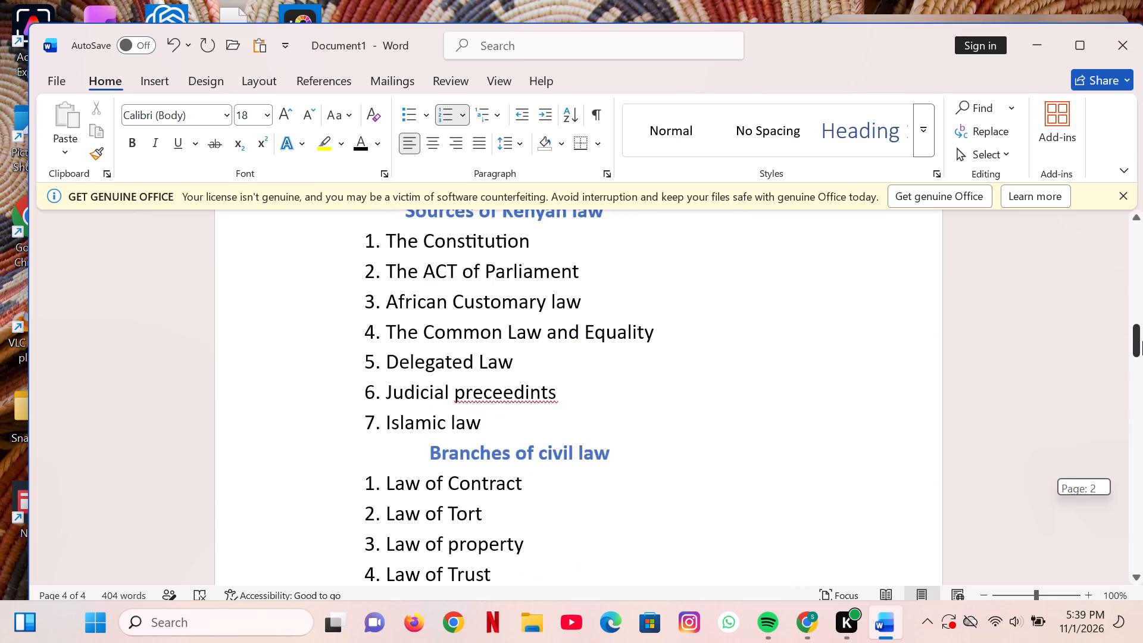
{"action": "left_click_drag", "start_coordinate": [1142, 341], "coordinate": [1117, 199]}
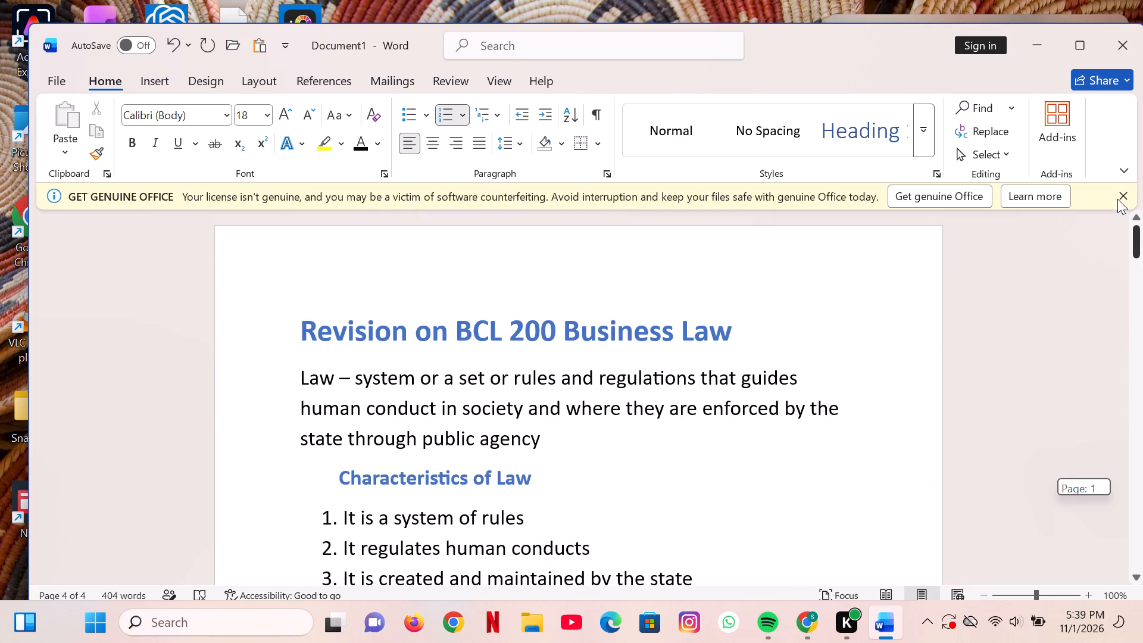
{"action": "left_click_drag", "start_coordinate": [1117, 199], "coordinate": [1128, 242]}
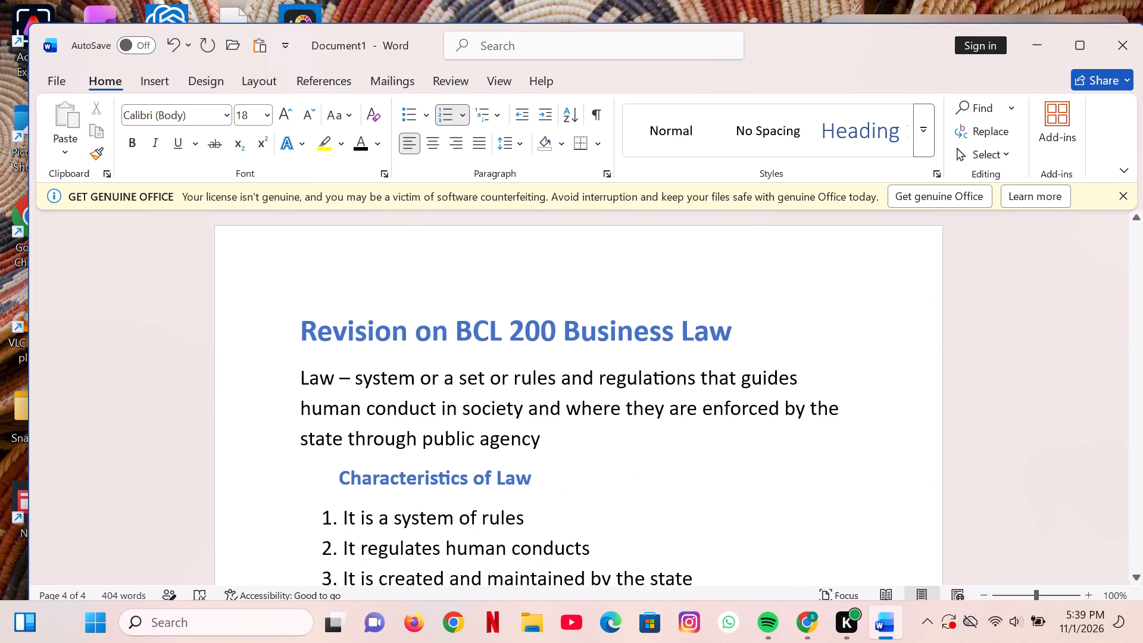
{"action": "scroll", "coordinate": [937, 288], "scroll_direction": "down", "scroll_amount": 9}
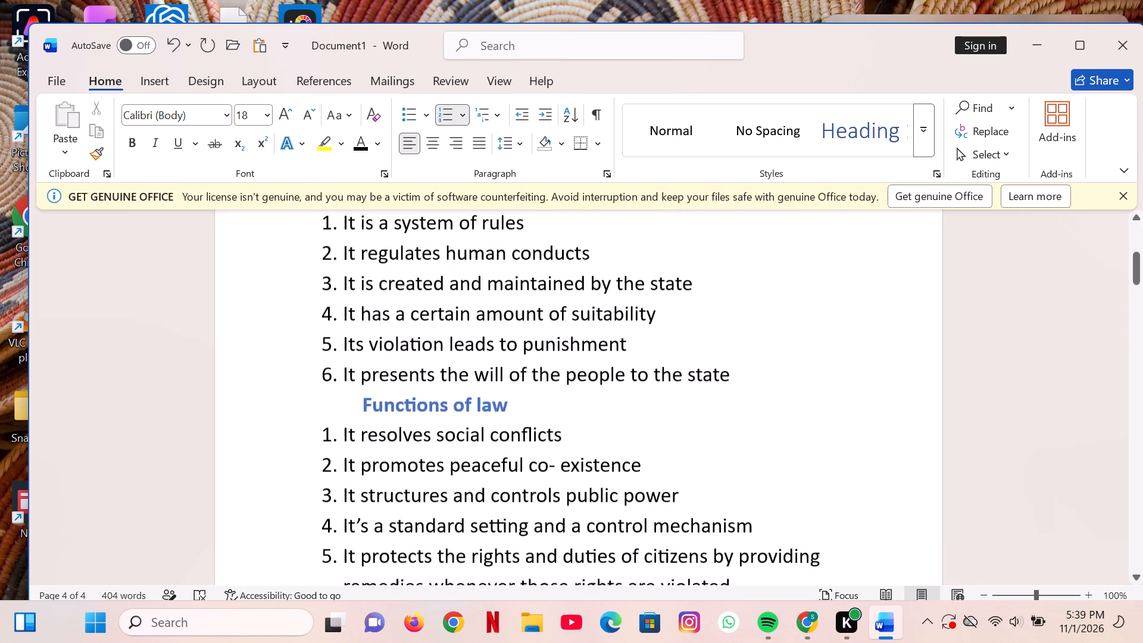
{"action": "scroll", "coordinate": [930, 291], "scroll_direction": "down", "scroll_amount": 4}
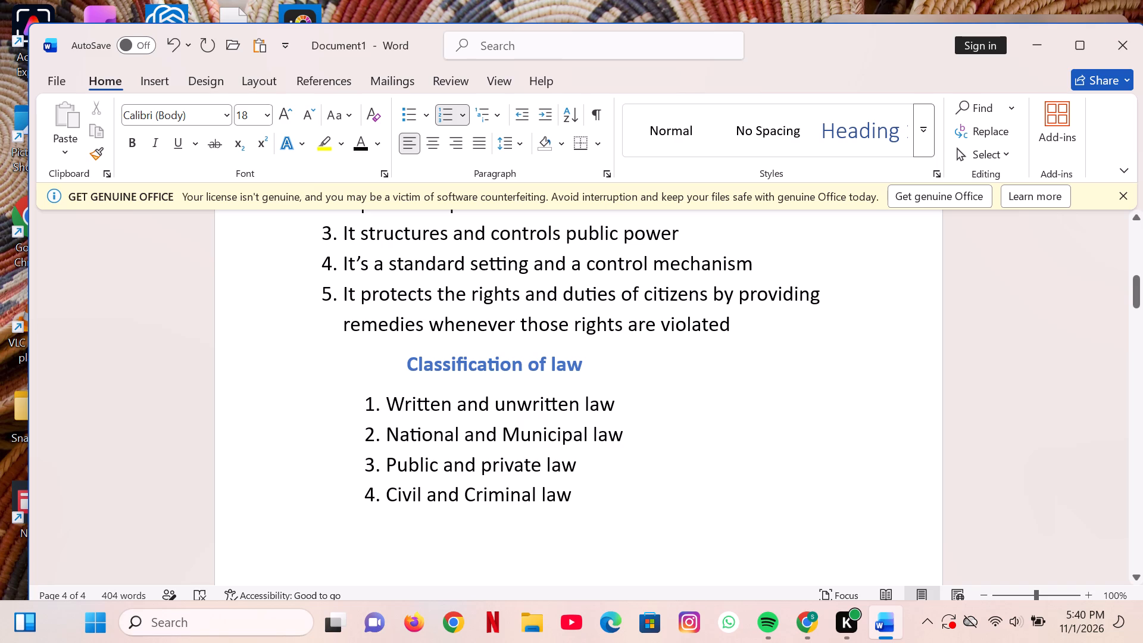
{"action": "scroll", "coordinate": [885, 328], "scroll_direction": "down", "scroll_amount": 5}
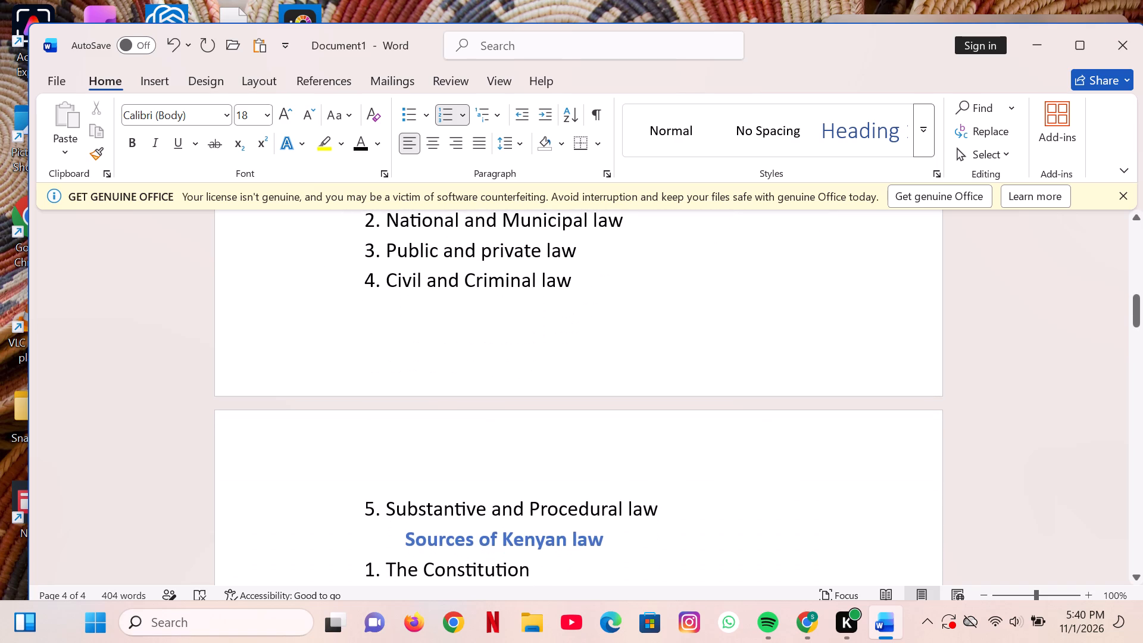
{"action": "scroll", "coordinate": [882, 327], "scroll_direction": "down", "scroll_amount": 3}
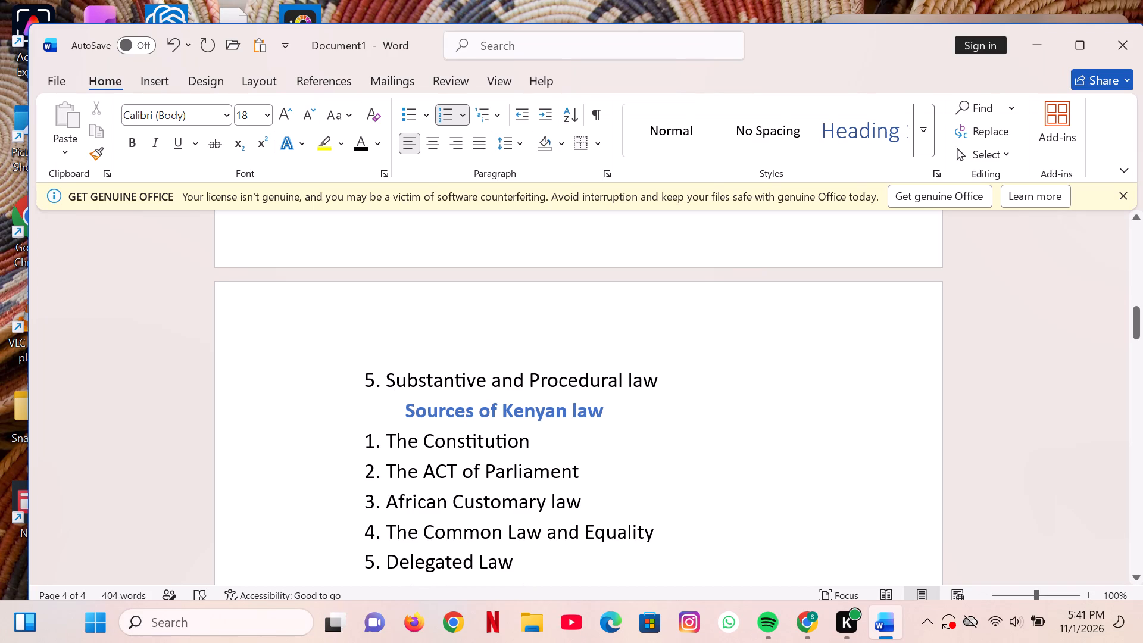
{"action": "scroll", "coordinate": [850, 296], "scroll_direction": "down", "scroll_amount": 8}
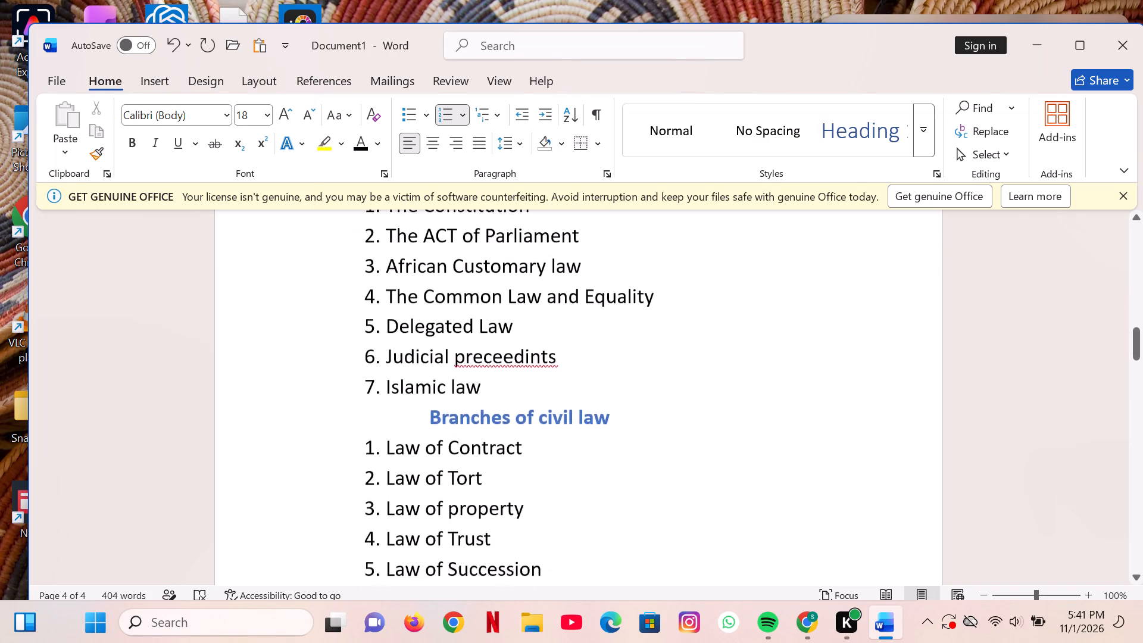
{"action": "scroll", "coordinate": [849, 295], "scroll_direction": "down", "scroll_amount": 6}
{"action": "scroll", "coordinate": [852, 291], "scroll_direction": "down", "scroll_amount": 20}
{"action": "scroll", "coordinate": [852, 291], "scroll_direction": "down", "scroll_amount": 4}
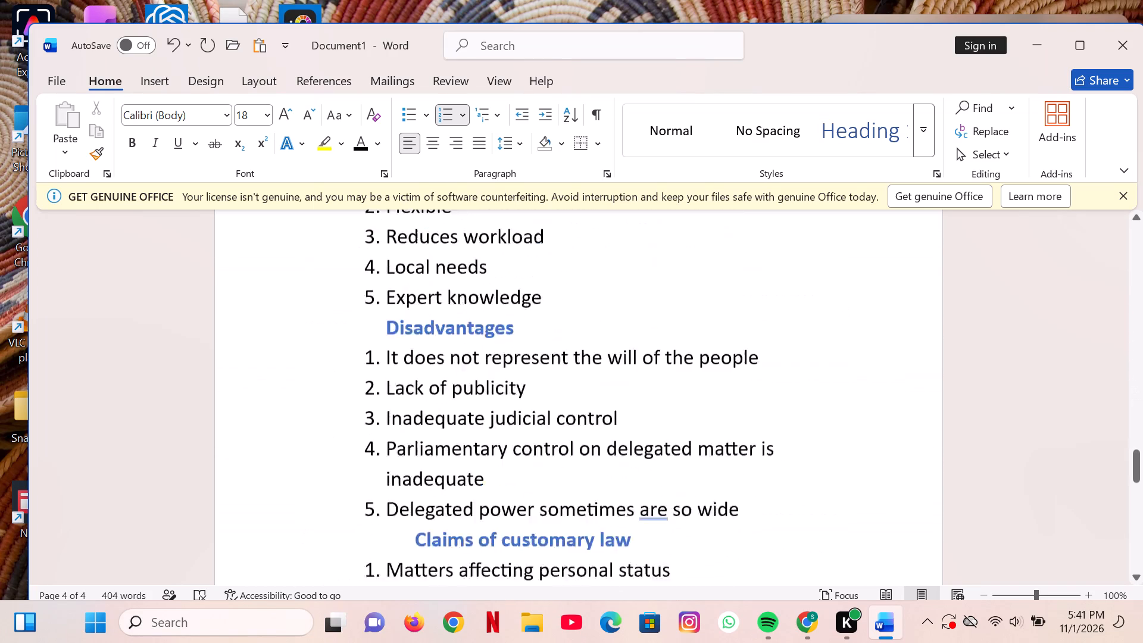
{"action": "scroll", "coordinate": [855, 287], "scroll_direction": "down", "scroll_amount": 4}
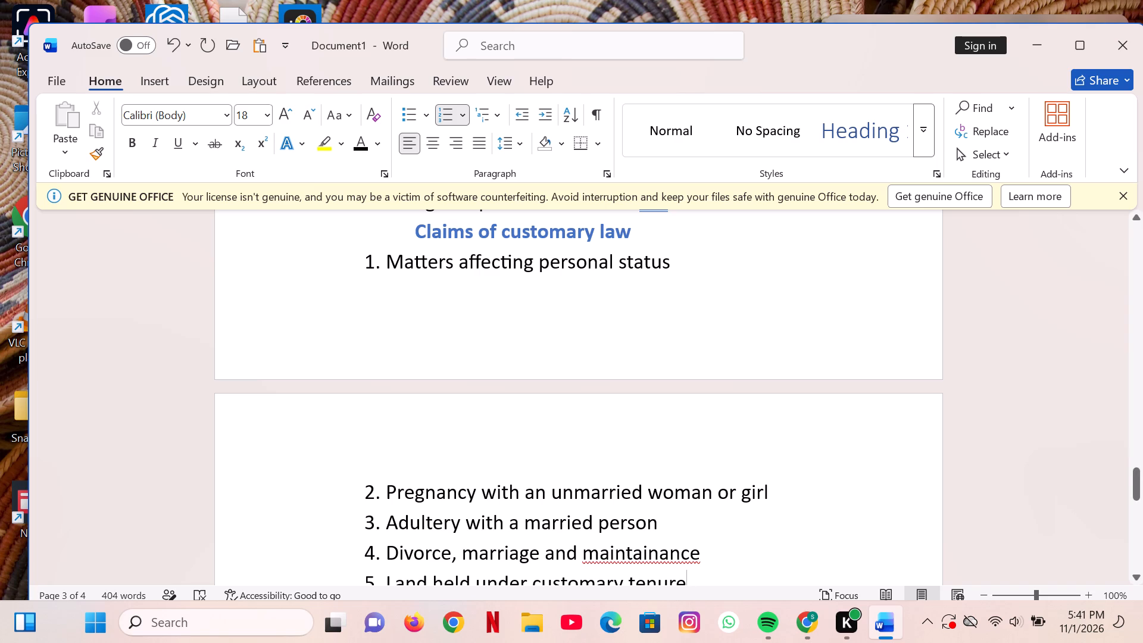
Remove the number from the empty sixth claim item and enter "Nature of law" on that line, indented with spaces.
{"action": "scroll", "coordinate": [830, 332], "scroll_direction": "down", "scroll_amount": 9}
{"action": "scroll", "coordinate": [806, 343], "scroll_direction": "up", "scroll_amount": 3}
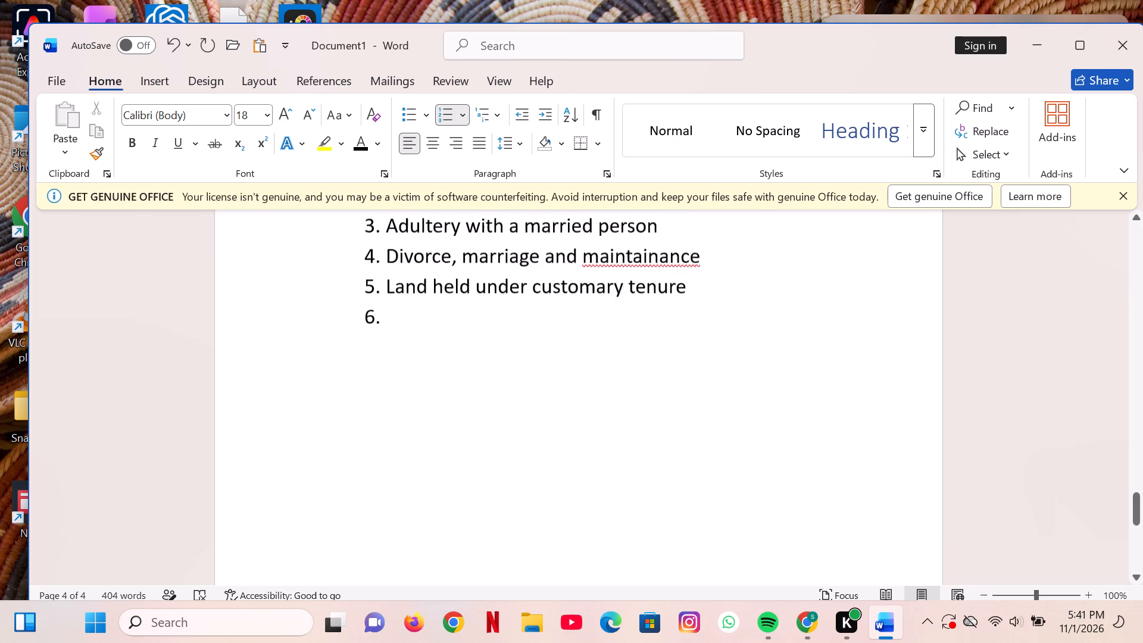
{"action": "left_click", "coordinate": [391, 361]}
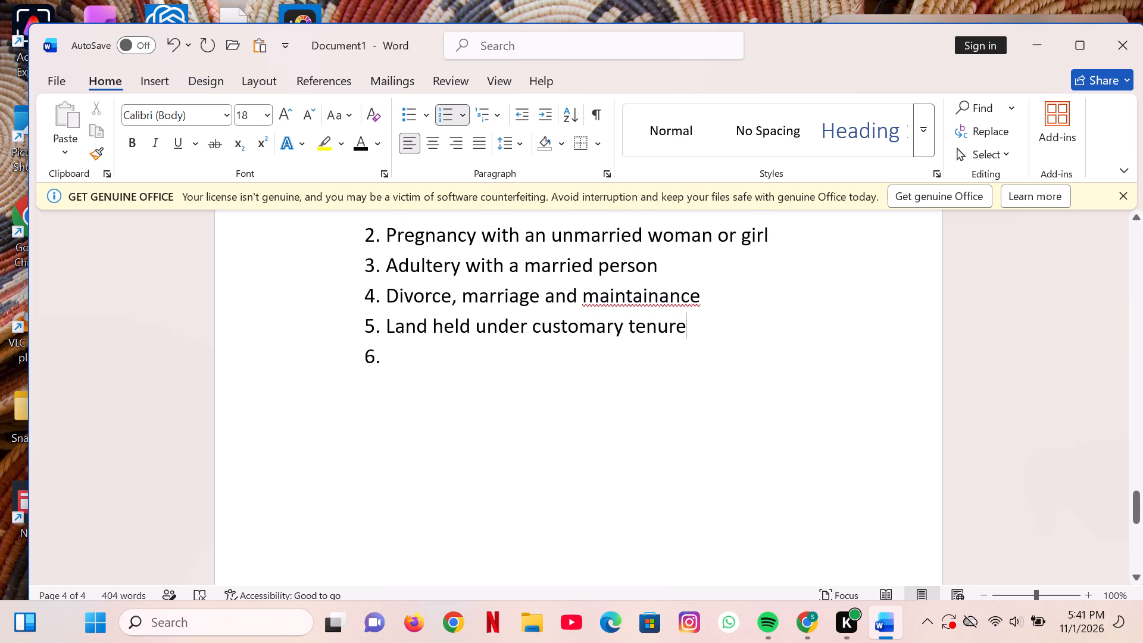
{"action": "key", "text": "BackSpace"}
{"action": "key", "text": "space"}
{"action": "key", "text": "space"}
{"action": "key", "text": "space"}
{"action": "key", "text": "space"}
{"action": "key", "text": "space"}
{"action": "key", "text": "space"}
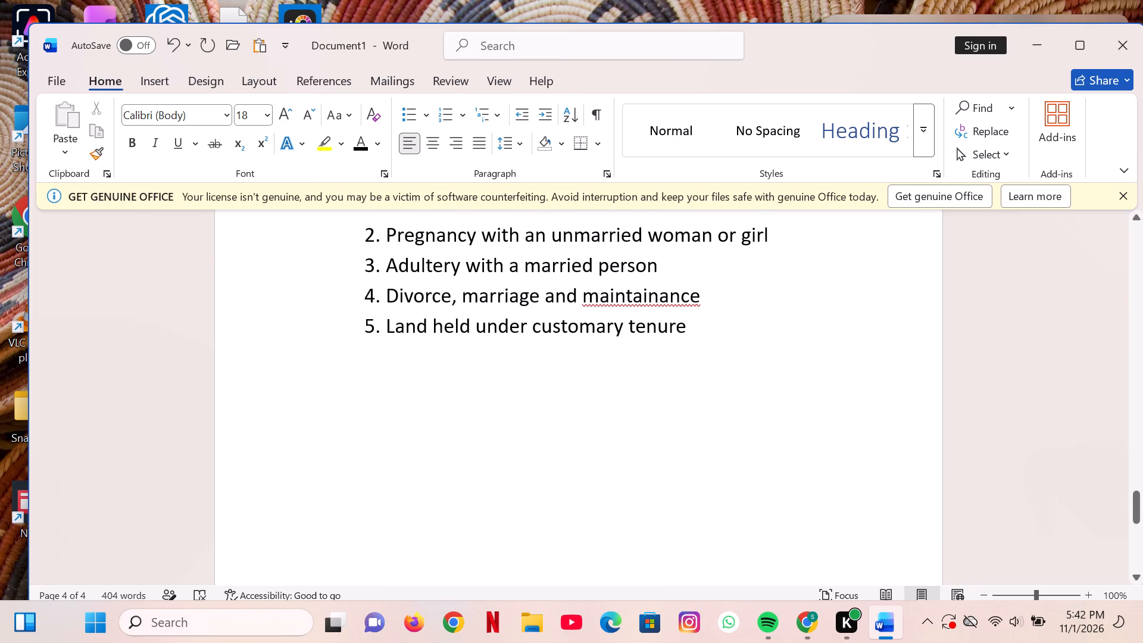
{"action": "key", "text": "n"}
{"action": "type", "text": "ature"}
{"action": "key", "text": "space"}
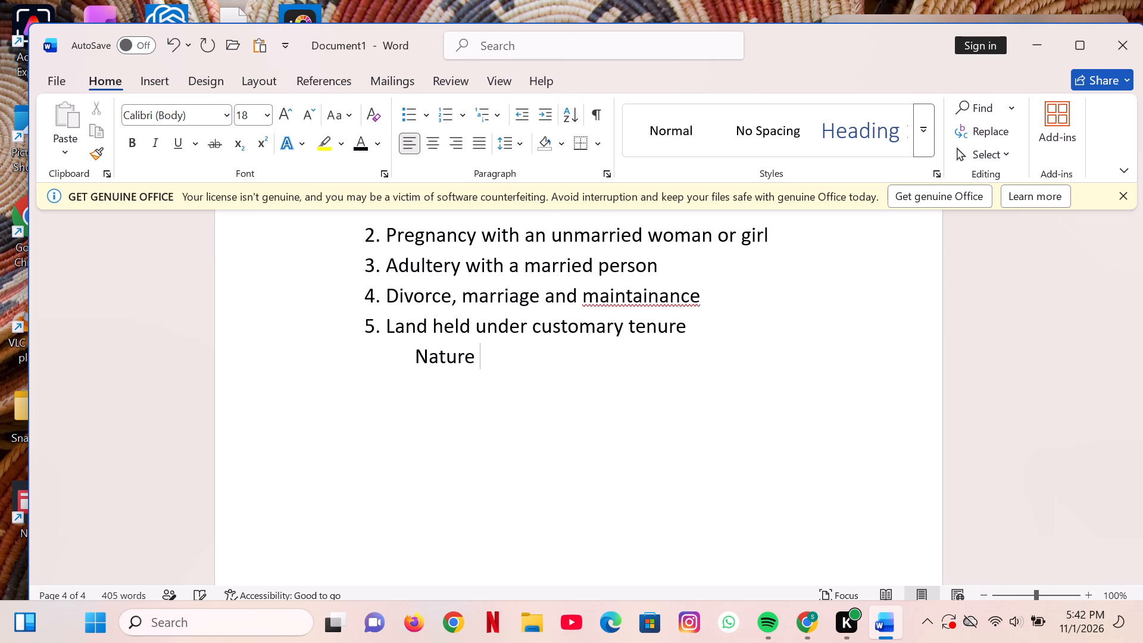
{"action": "type", "text": "of"}
{"action": "key", "text": "space"}
{"action": "type", "text": "law"}
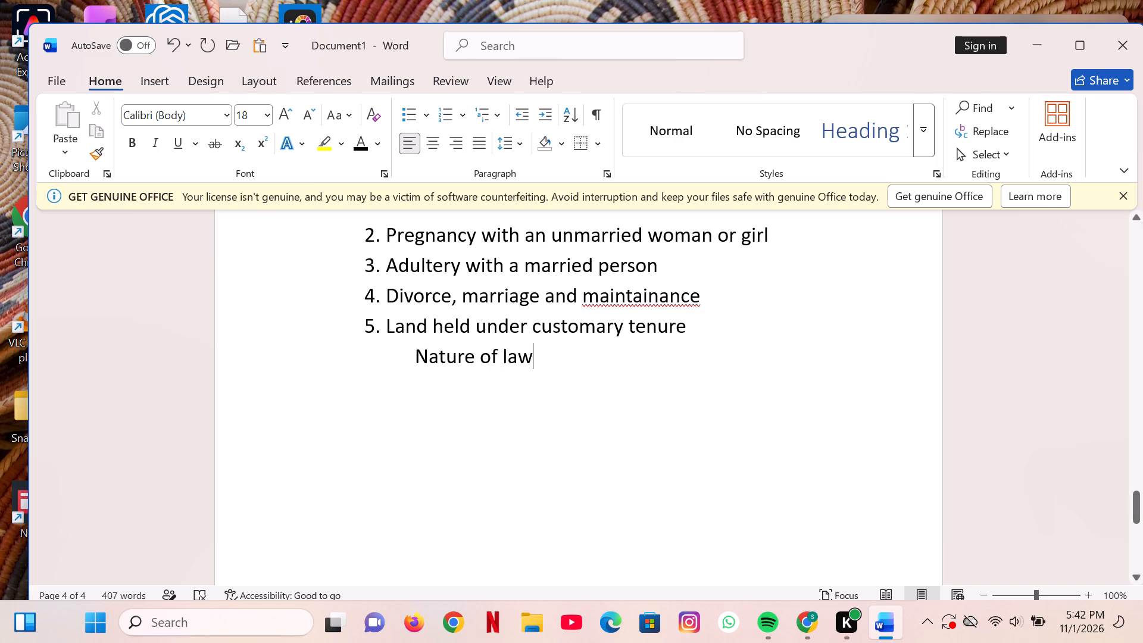
Underline and bold the "Nature of law" heading.
{"action": "left_click_drag", "start_coordinate": [545, 360], "coordinate": [418, 355]}
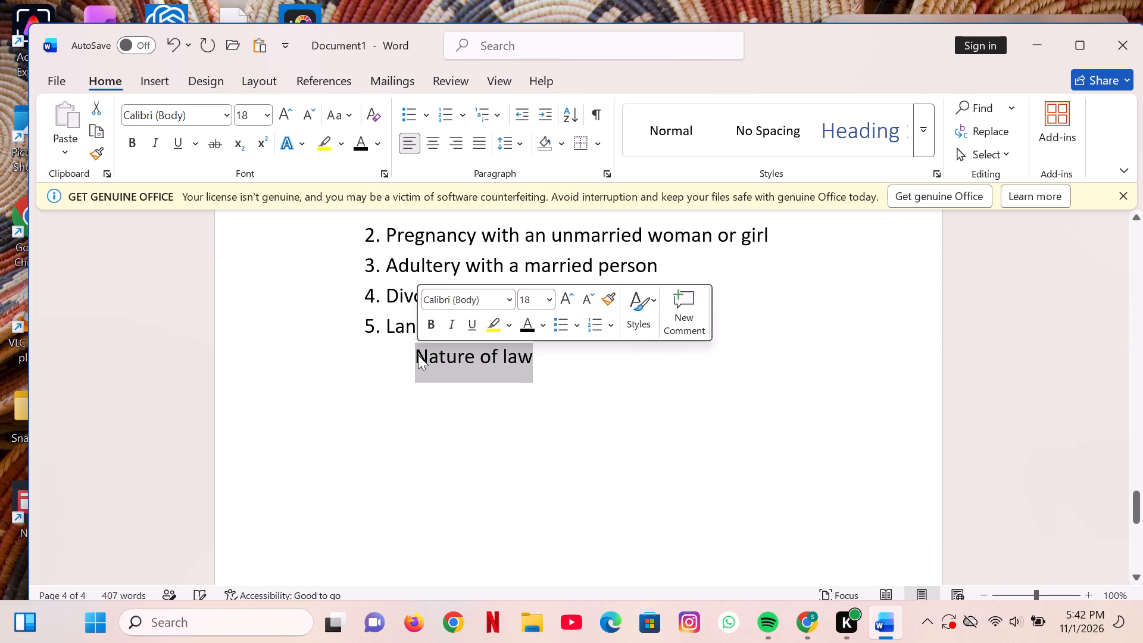
{"action": "left_click", "coordinate": [182, 145]}
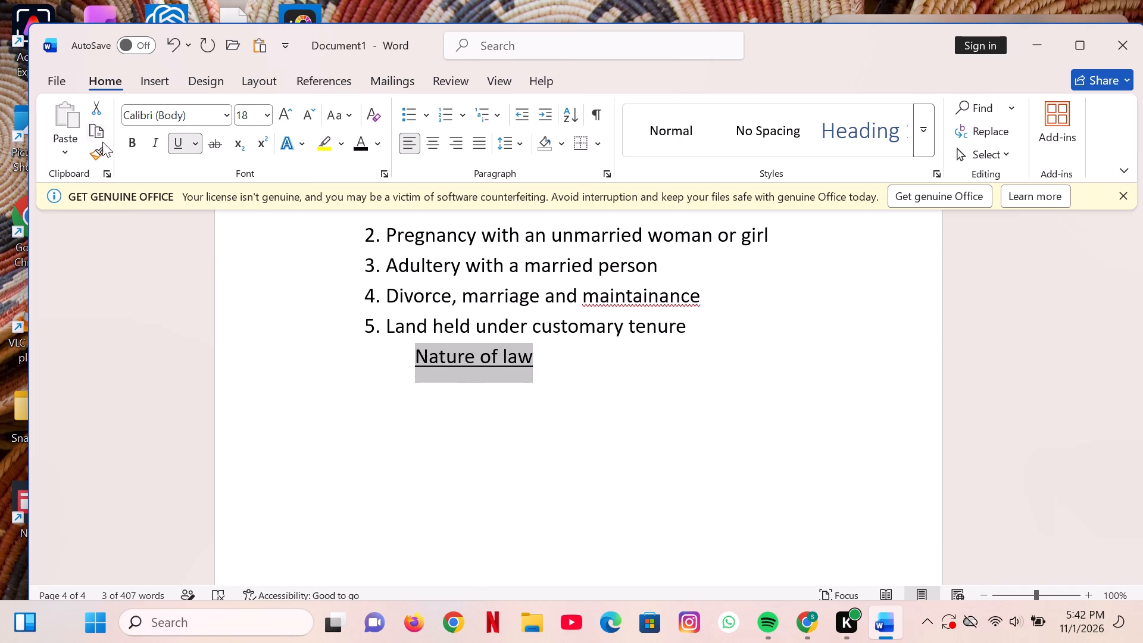
{"action": "left_click", "coordinate": [130, 141]}
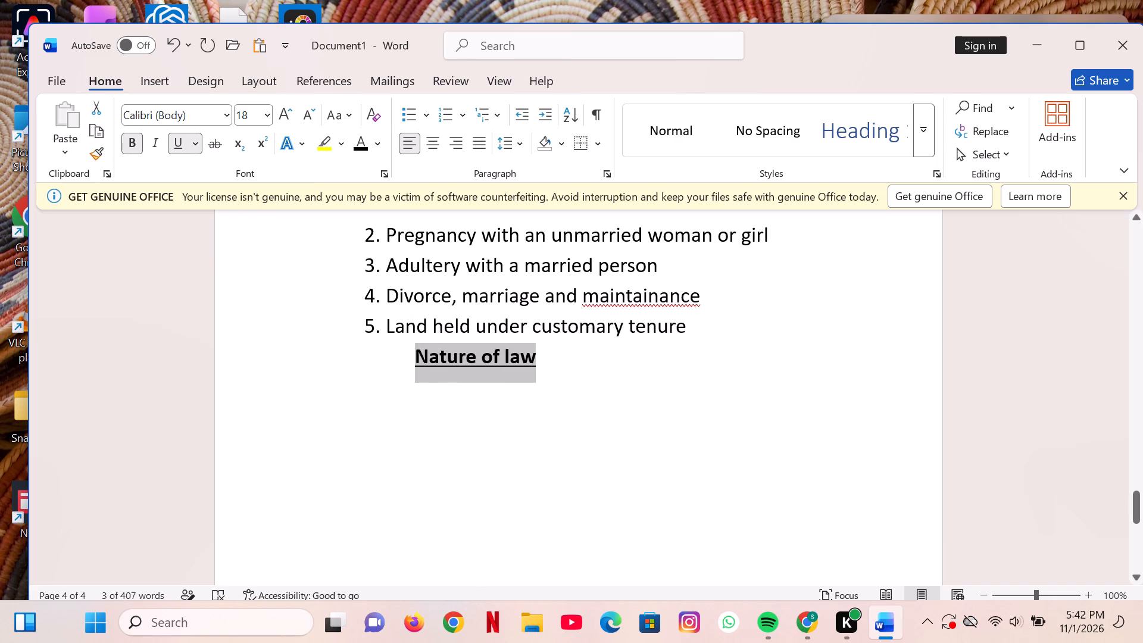
Start a numbered list restarting at 1 on a new line below "Nature of law", with bold and underline off.
{"action": "left_click", "coordinate": [554, 372]}
{"action": "key", "text": "Return"}
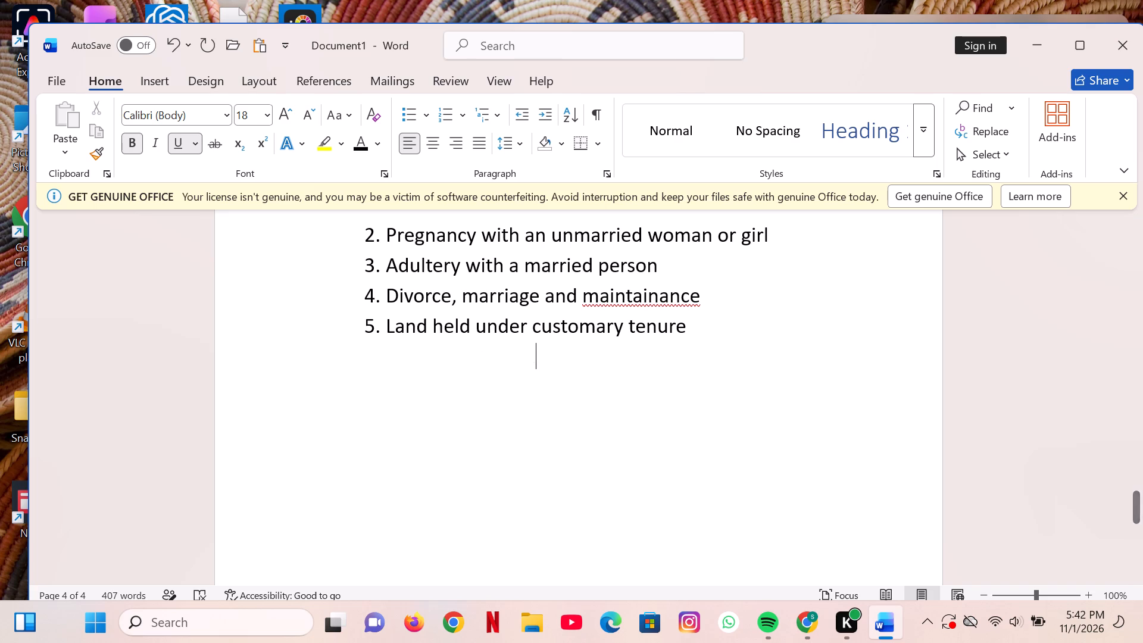
{"action": "left_click", "coordinate": [191, 151]}
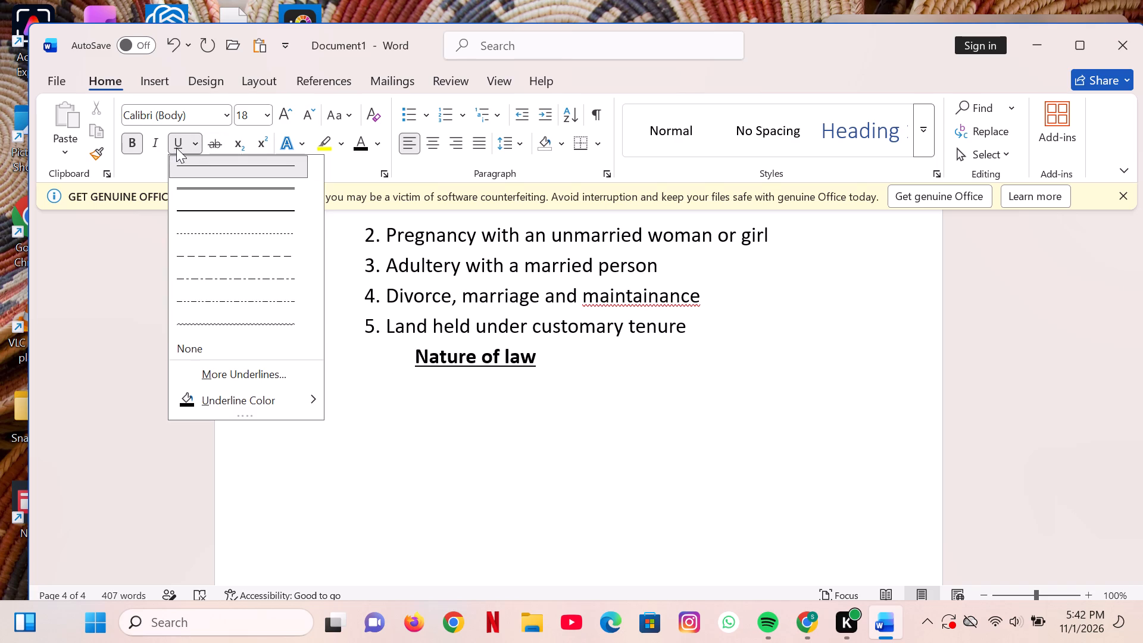
{"action": "left_click", "coordinate": [176, 148]}
{"action": "left_click", "coordinate": [140, 146]}
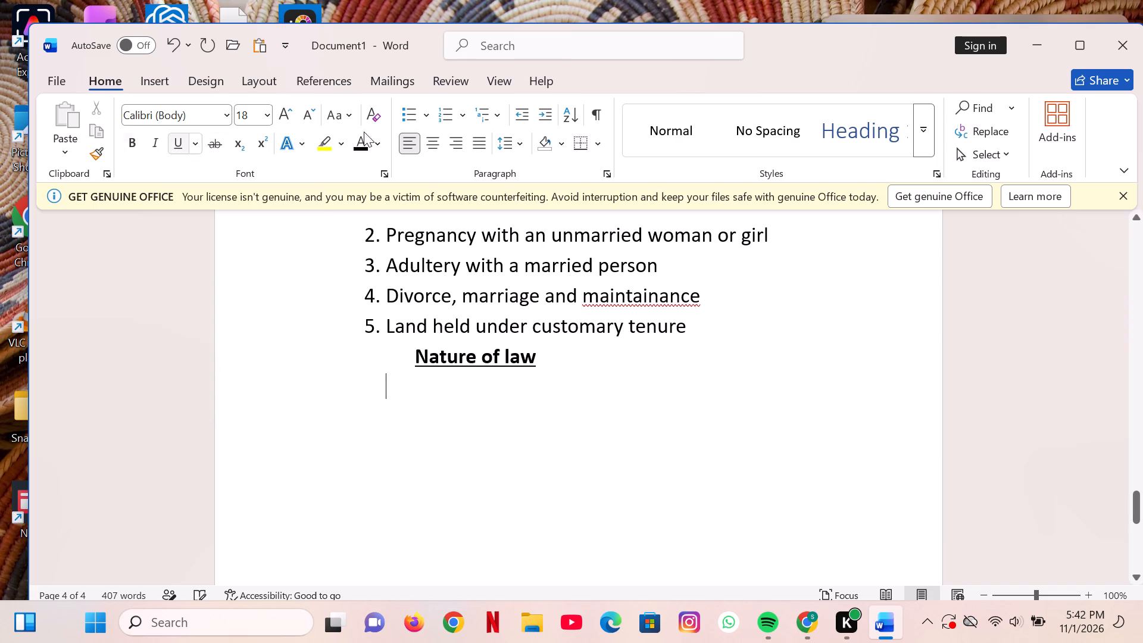
{"action": "left_click", "coordinate": [442, 123]}
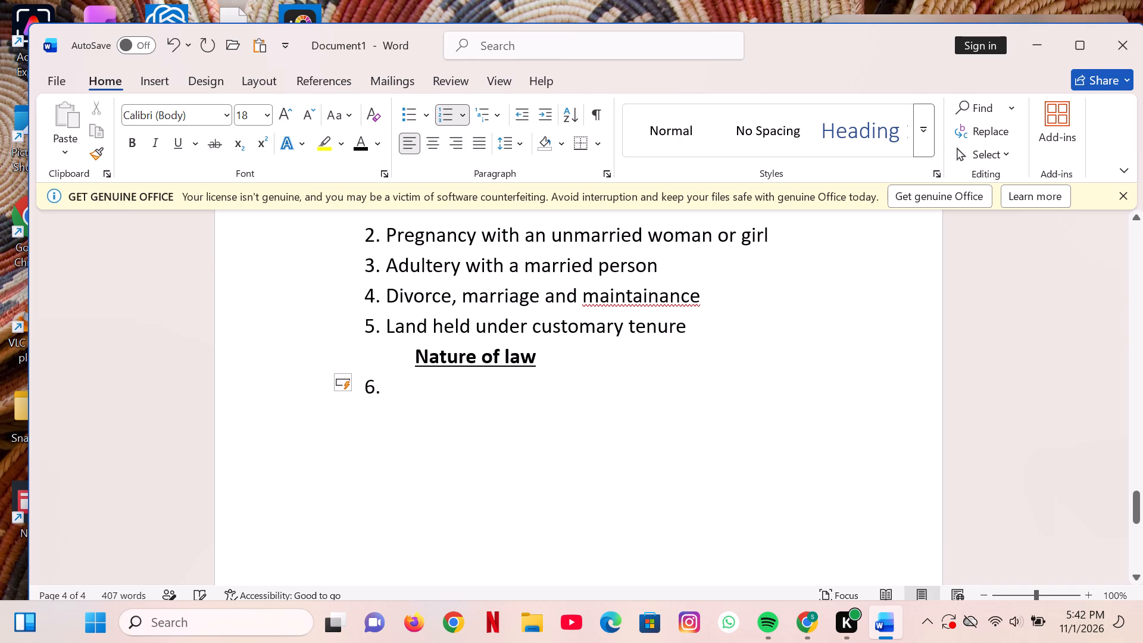
{"action": "left_click", "coordinate": [353, 386]}
{"action": "left_click", "coordinate": [380, 409]}
Enter "Legal positivism" as the first numbered point under "Nature of law".
{"action": "type", "text": "leg"}
{"action": "type", "text": "al"}
{"action": "key", "text": "space"}
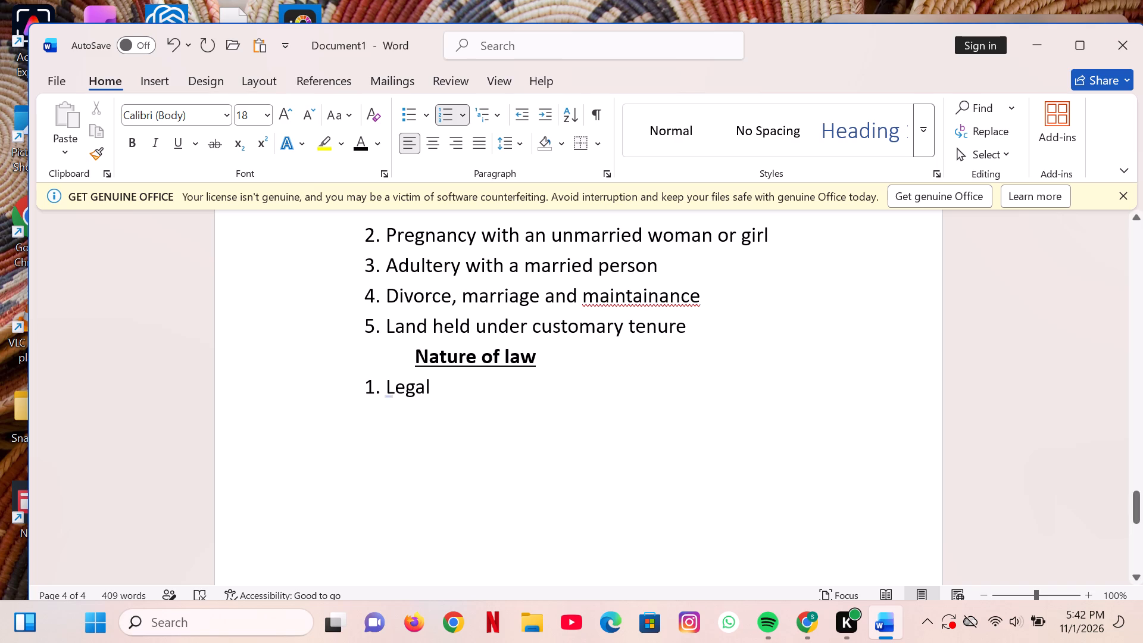
{"action": "key", "text": "p"}
{"action": "type", "text": "osi"}
{"action": "type", "text": "tivi"}
{"action": "type", "text": "sm"}
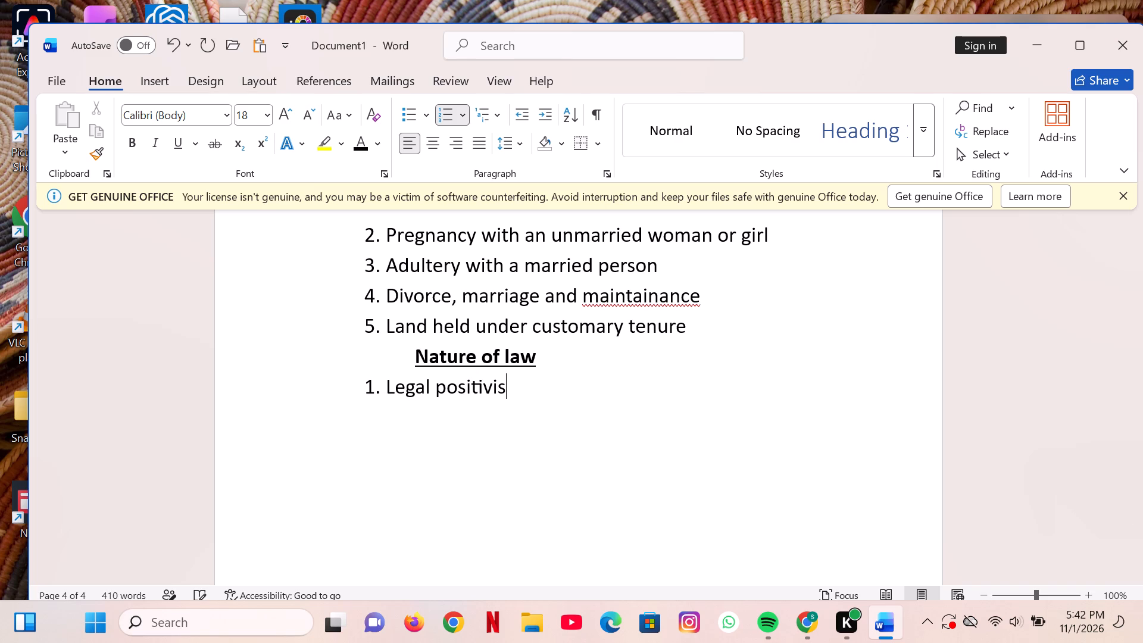
{"action": "key", "text": "space"}
Add "Legal realism" as the second numbered point under "Nature of law".
{"action": "key", "text": "Return"}
{"action": "key", "text": "l"}
{"action": "type", "text": "egal"}
{"action": "key", "text": "space"}
{"action": "type", "text": "realism"}
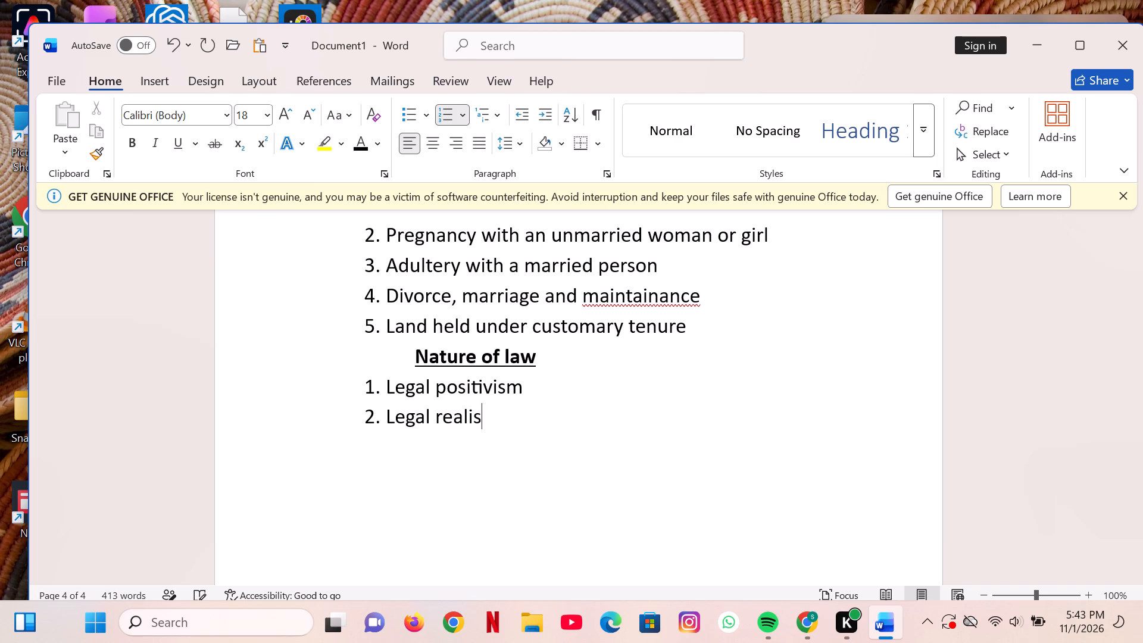
{"action": "key", "text": "space"}
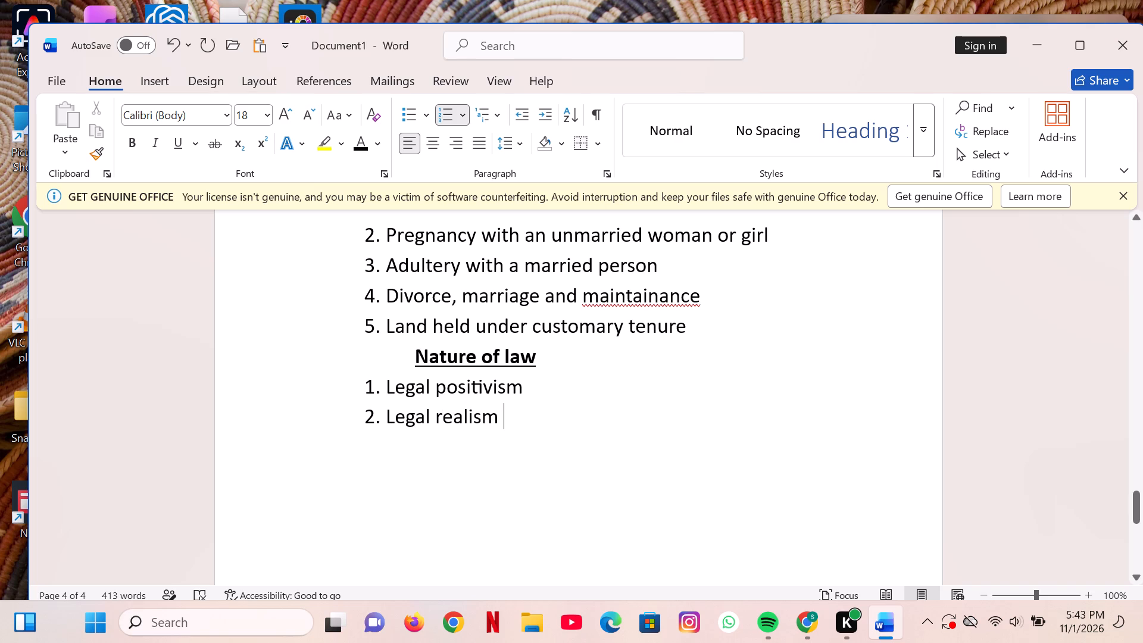
Append the explanation "- laws made by competent authorities" after "Legal positivism" in the first point.
{"action": "left_click", "coordinate": [523, 389]}
{"action": "key", "text": "minus"}
{"action": "key", "text": "space"}
{"action": "type", "text": "lwa"}
{"action": "key", "text": "BackSpace"}
{"action": "key", "text": "BackSpace"}
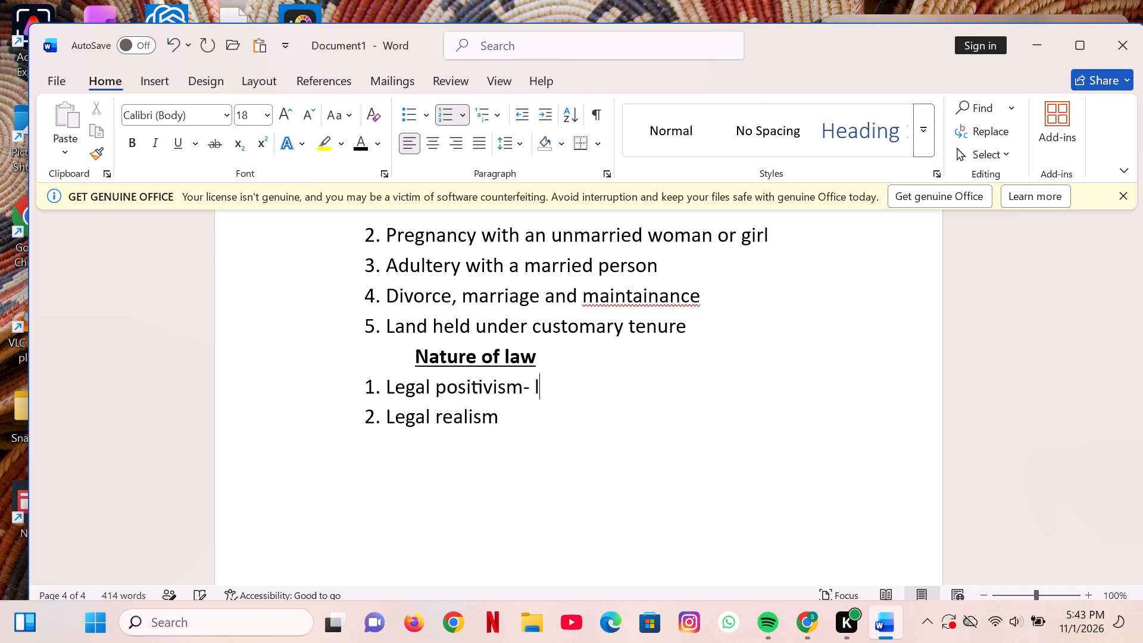
{"action": "type", "text": "aws made by"}
{"action": "key", "text": "space"}
{"action": "type", "text": "au"}
{"action": "key", "text": "BackSpace"}
{"action": "key", "text": "BackSpace"}
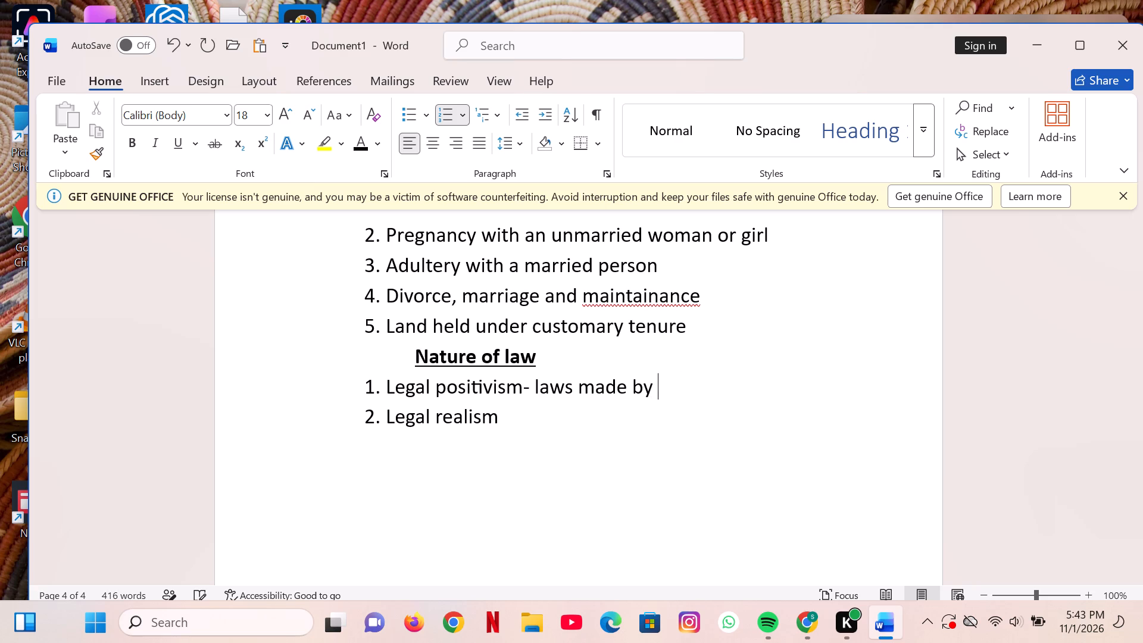
{"action": "type", "text": "comp"}
{"action": "type", "text": "itent"}
{"action": "key", "text": "space"}
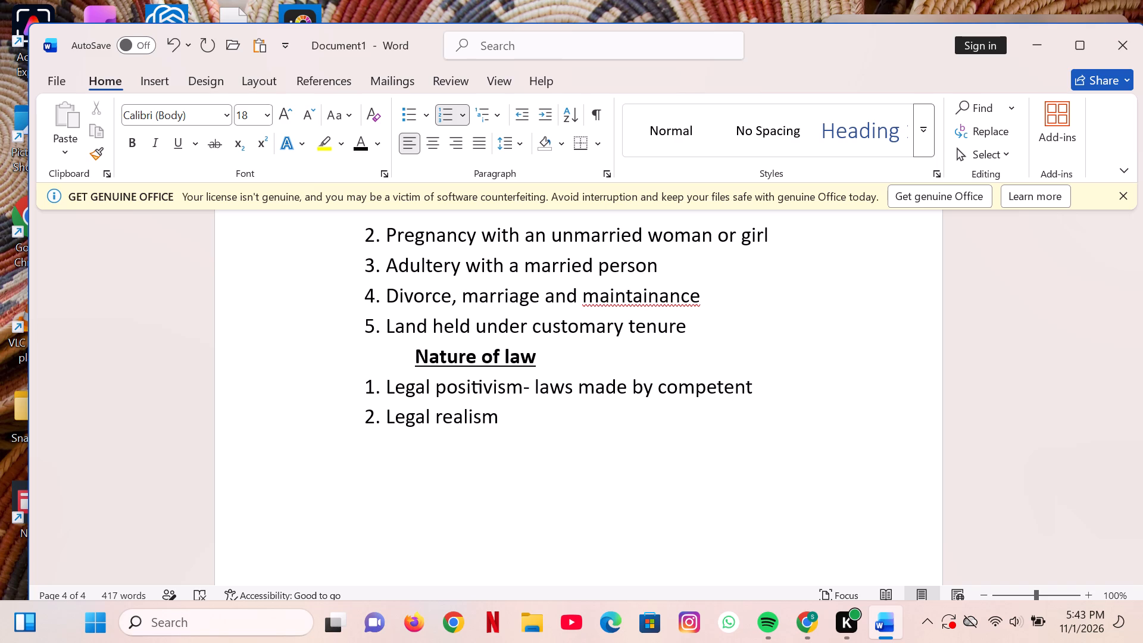
{"action": "key", "text": "a"}
{"action": "type", "text": "ut"}
{"action": "type", "text": "ho"}
{"action": "type", "text": "ritie"}
{"action": "key", "text": "s"}
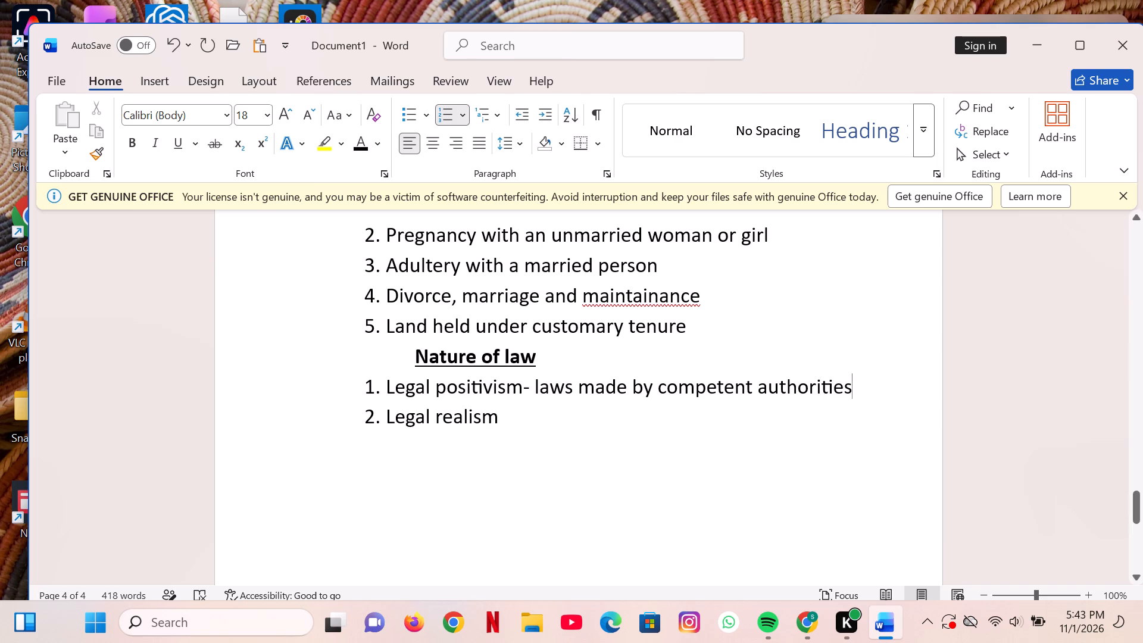
Append the explanation "- laws applied in court or by judges" after "Legal realism" in the second point.
{"action": "left_click", "coordinate": [519, 423]}
{"action": "key", "text": "minus"}
{"action": "key", "text": "space"}
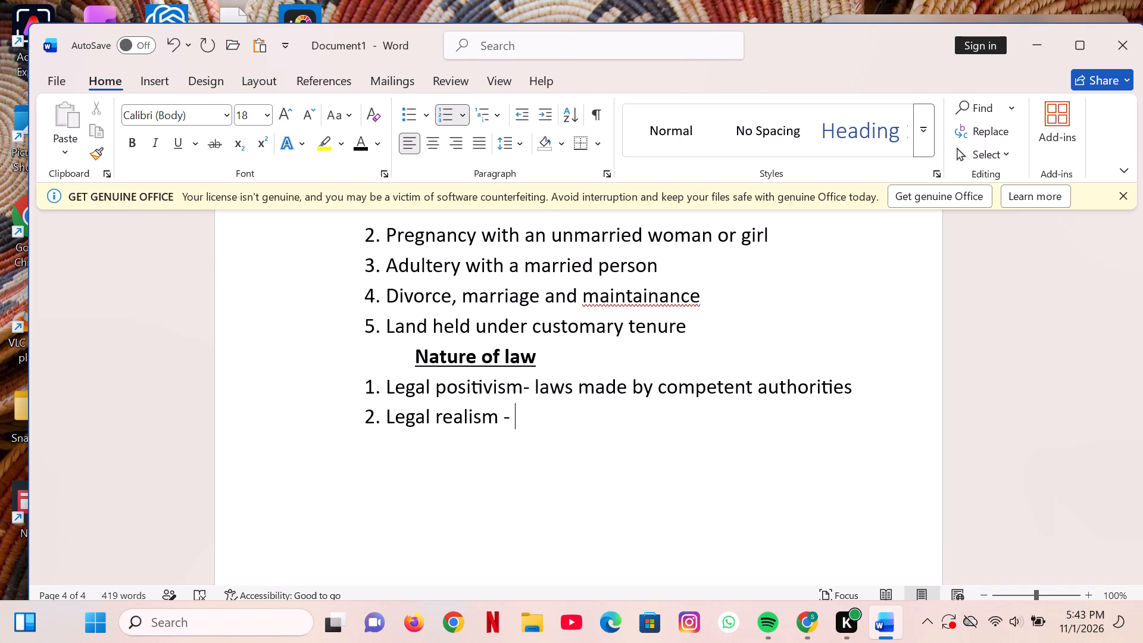
{"action": "type", "text": "laws"}
{"action": "key", "text": "space"}
{"action": "key", "text": "a"}
{"action": "type", "text": "pplied"}
{"action": "key", "text": "space"}
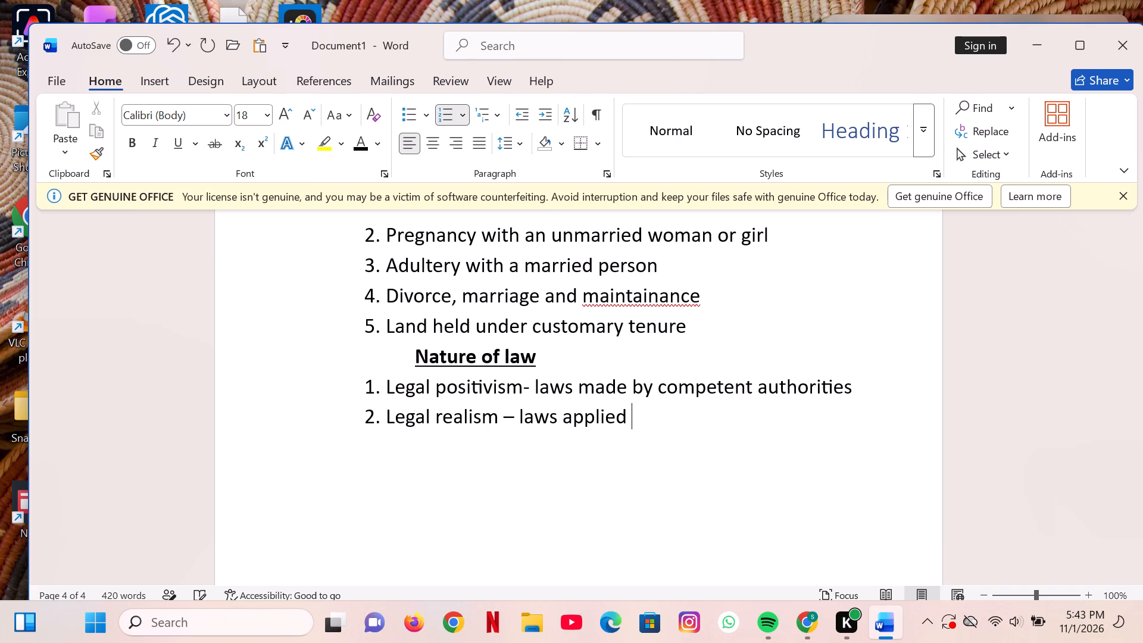
{"action": "type", "text": "in"}
{"action": "key", "text": "space"}
{"action": "key", "text": "s"}
{"action": "key", "text": "BackSpace"}
{"action": "type", "text": "court a"}
{"action": "key", "text": "BackSpace"}
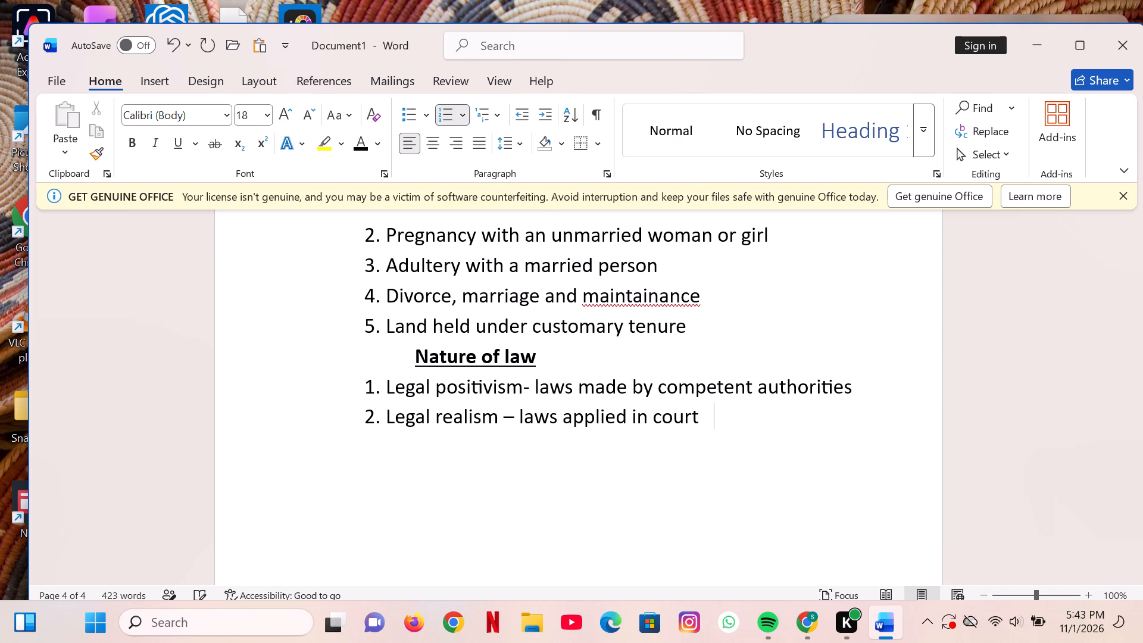
{"action": "type", "text": "or br"}
{"action": "key", "text": "BackSpace"}
{"action": "type", "text": "y"}
{"action": "key", "text": "space"}
{"action": "type", "text": "ju"}
{"action": "key", "text": "d"}
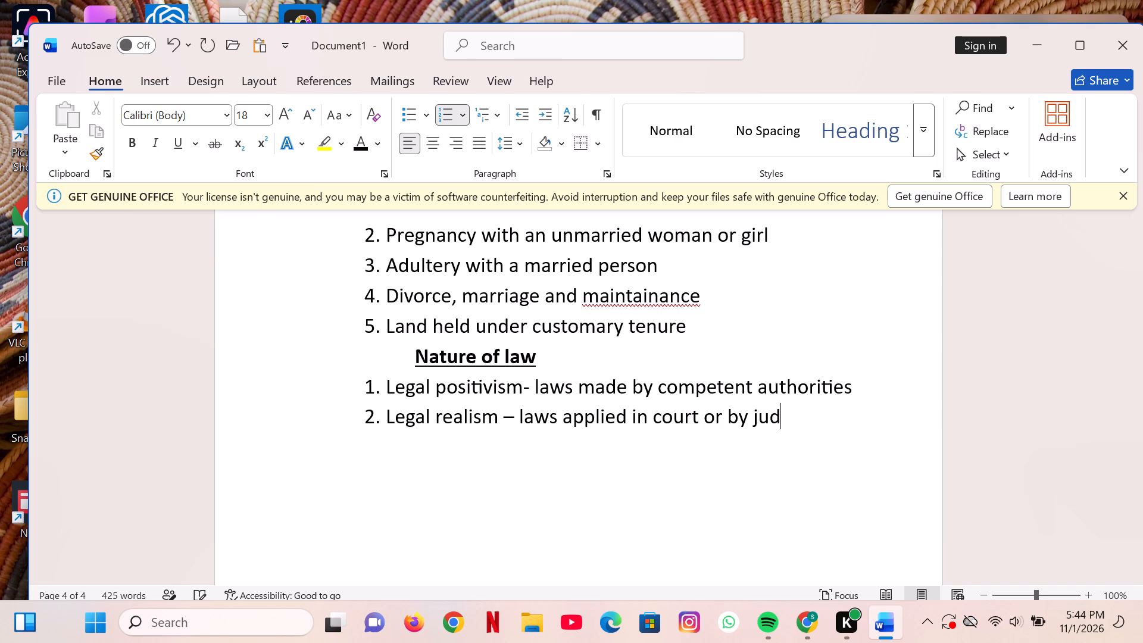
{"action": "key", "text": "g"}
{"action": "type", "text": "es"}
Add "Legal interpositivism" as the third numbered point under "Nature of law".
{"action": "key", "text": "Return"}
{"action": "type", "text": "le"}
{"action": "type", "text": "gal"}
{"action": "key", "text": "space"}
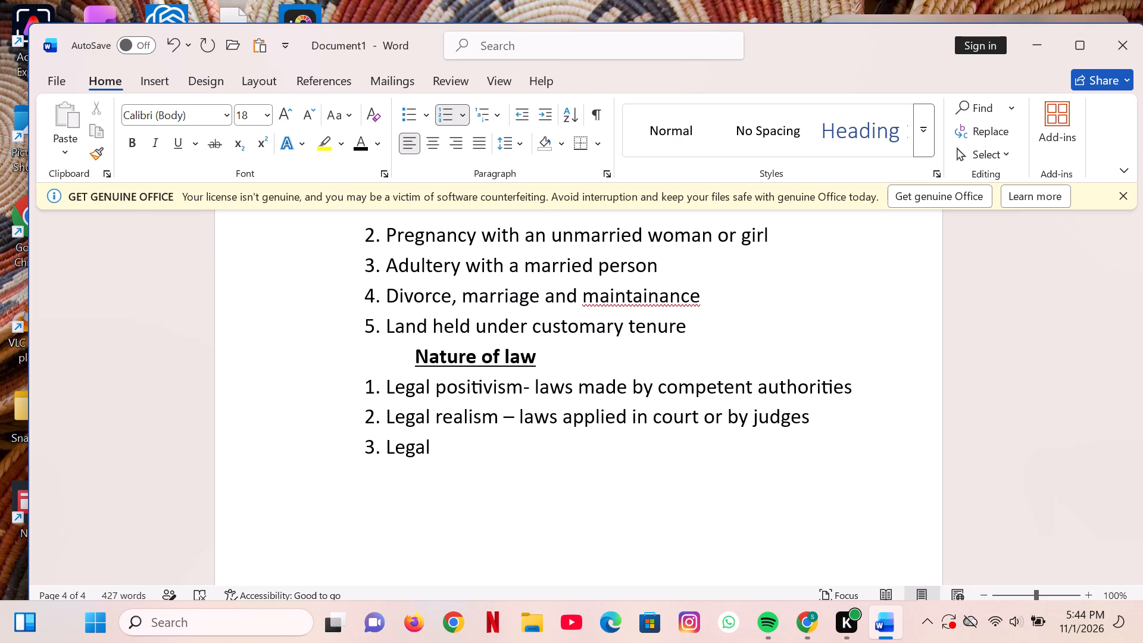
{"action": "type", "text": "in"}
{"action": "type", "text": "ter"}
{"action": "key", "text": "p"}
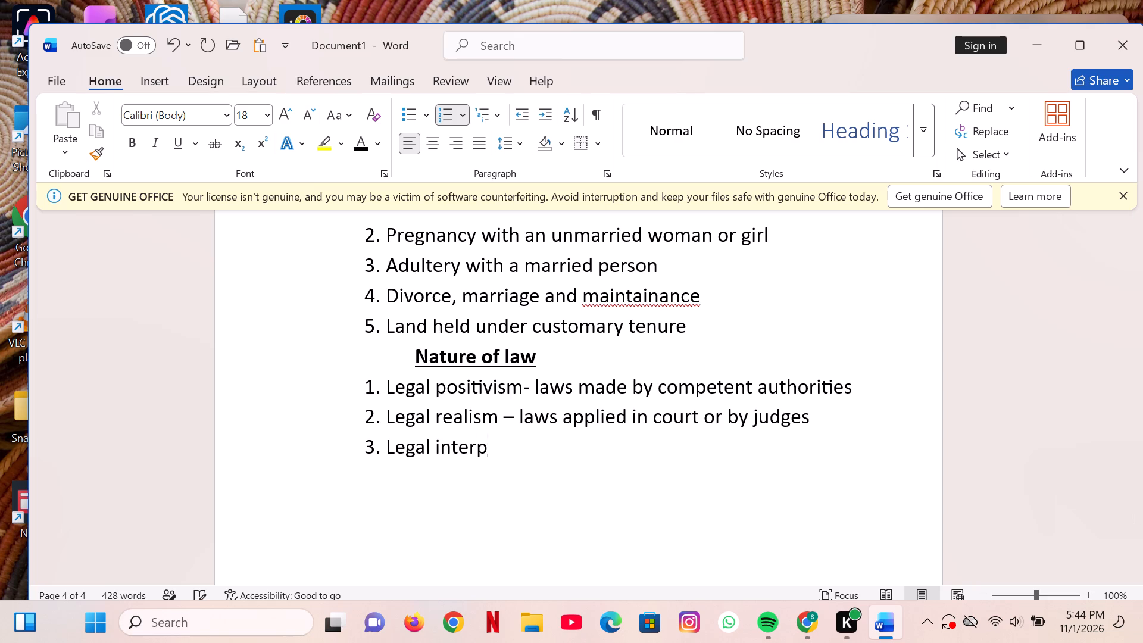
{"action": "type", "text": "ositivis"}
{"action": "key", "text": "m"}
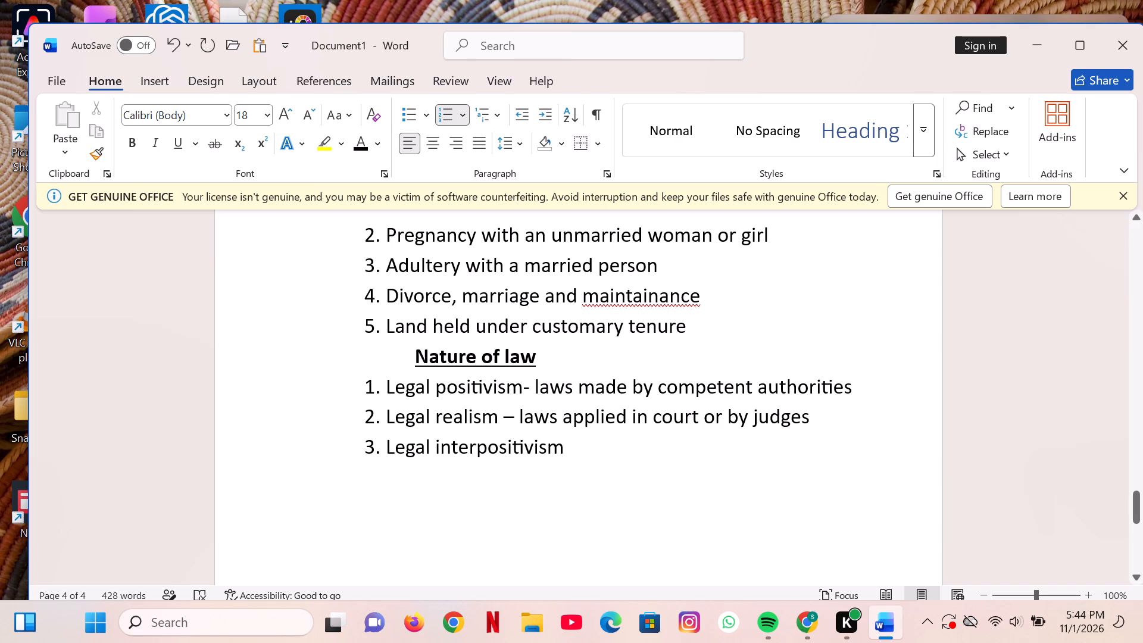
Add a new line below "Legal interpositivism" and remove its list number.
{"action": "key", "text": "Return"}
{"action": "left_click", "coordinate": [380, 476]}
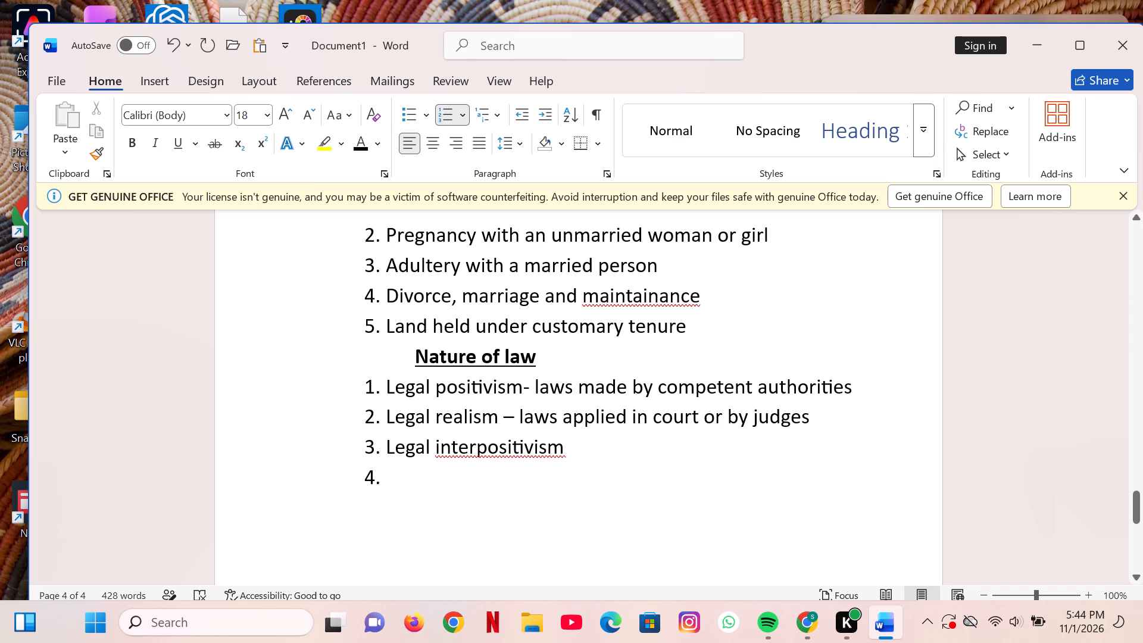
{"action": "left_click", "coordinate": [380, 476]}
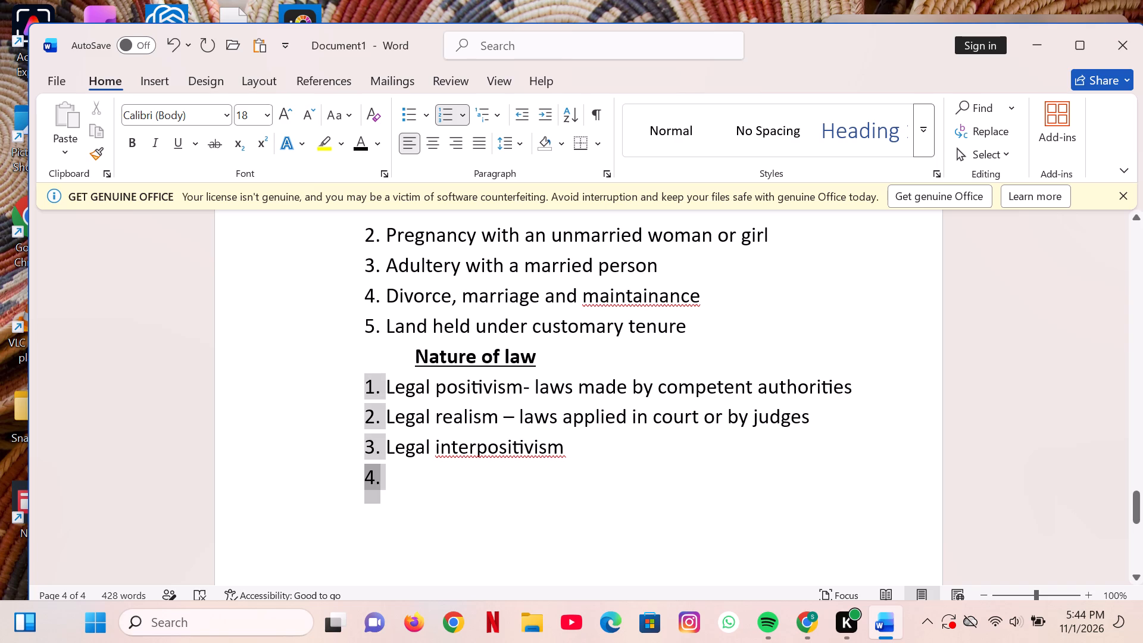
{"action": "left_click", "coordinate": [397, 481]}
{"action": "key", "text": "BackSpace"}
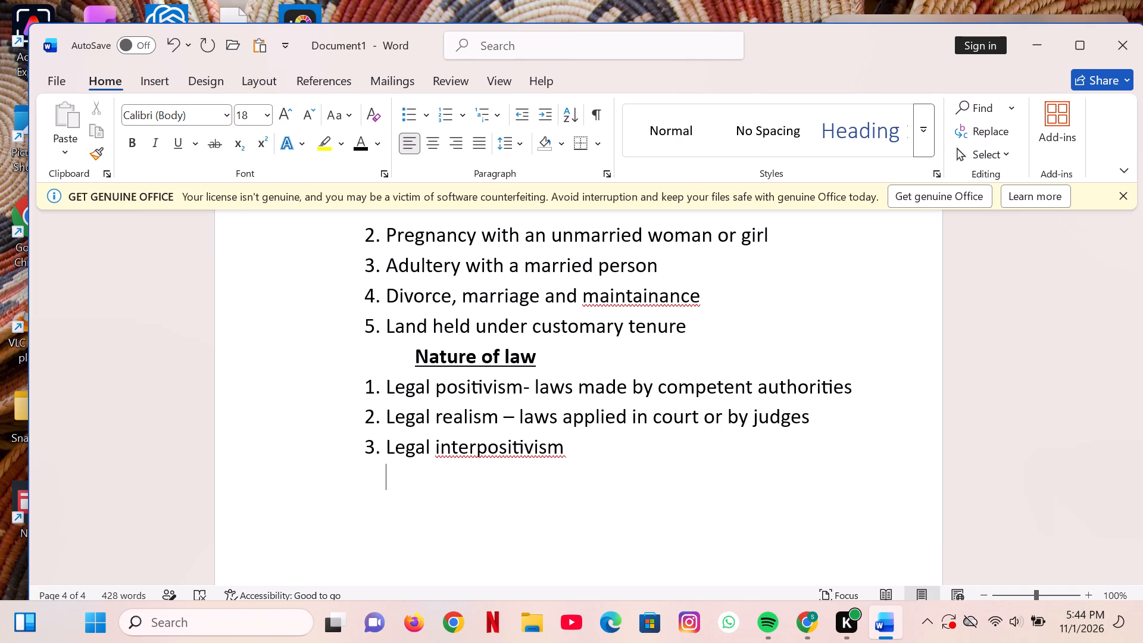
Write the heading "Judicial precedents/ Case law" on the unnumbered line below "Legal interpositivism".
{"action": "key", "text": "space"}
{"action": "key", "text": "space"}
{"action": "key", "text": "j"}
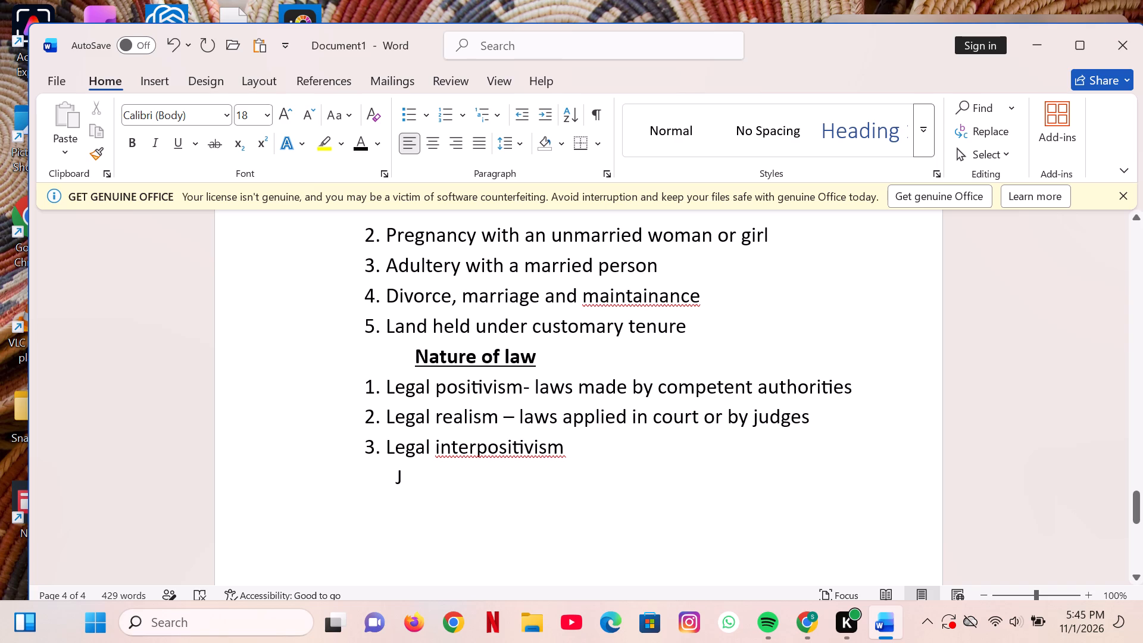
{"action": "type", "text": "UDI"}
{"action": "key", "text": "BackSpace"}
{"action": "key", "text": "BackSpace"}
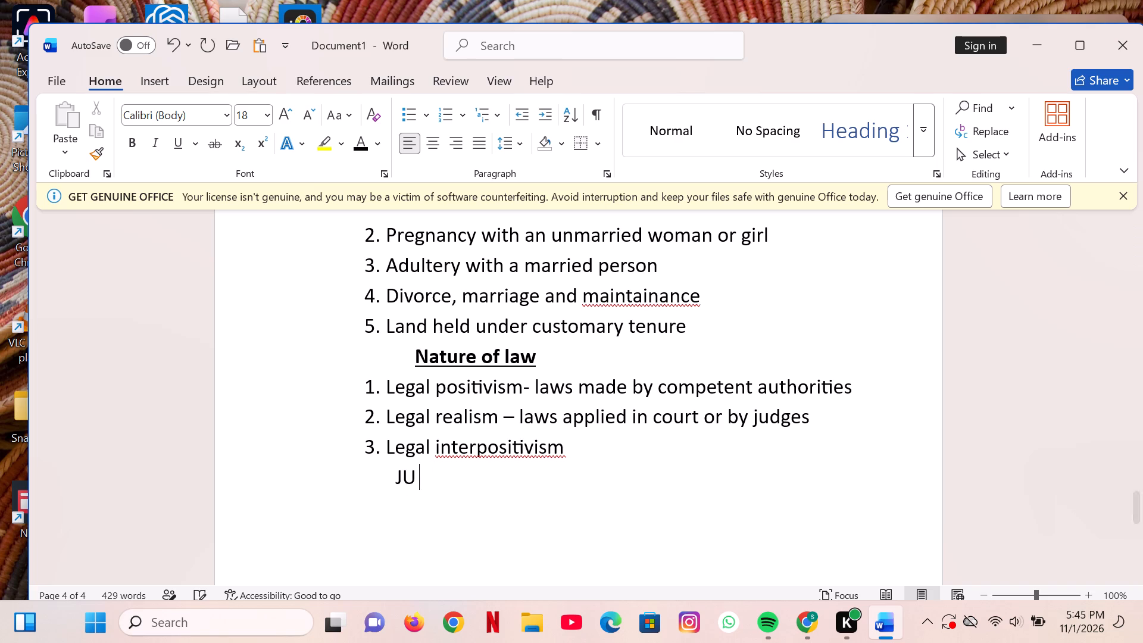
{"action": "key", "text": "BackSpace"}
{"action": "type", "text": "udici"}
{"action": "type", "text": "al"}
{"action": "key", "text": "space"}
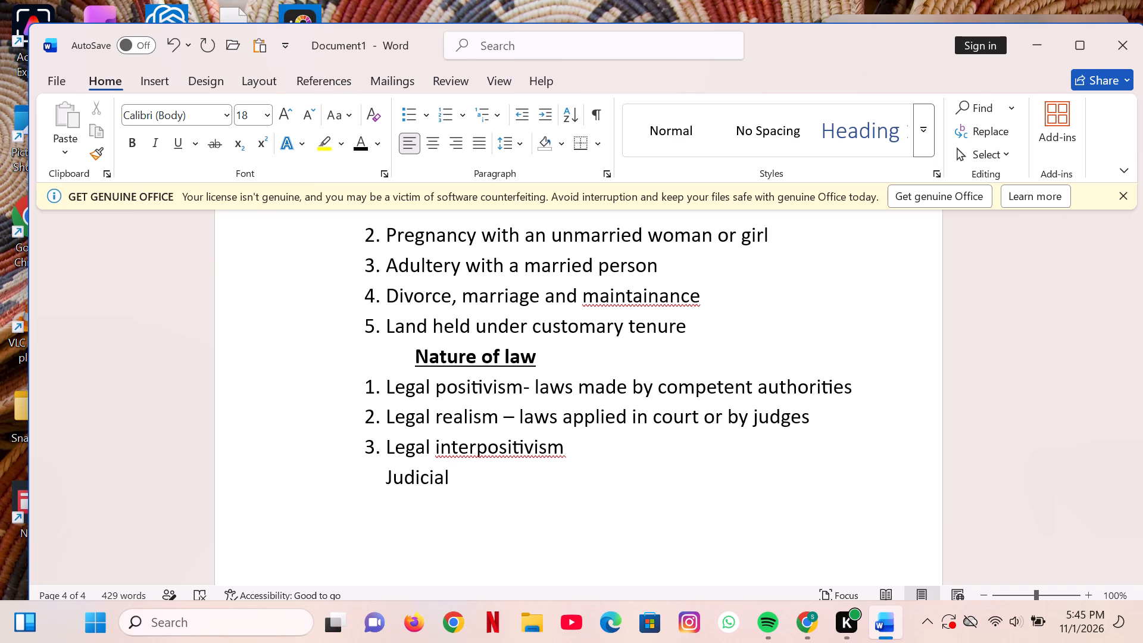
{"action": "type", "text": "pre"}
{"action": "type", "text": "cede"}
{"action": "type", "text": "nts"}
{"action": "key", "text": "space"}
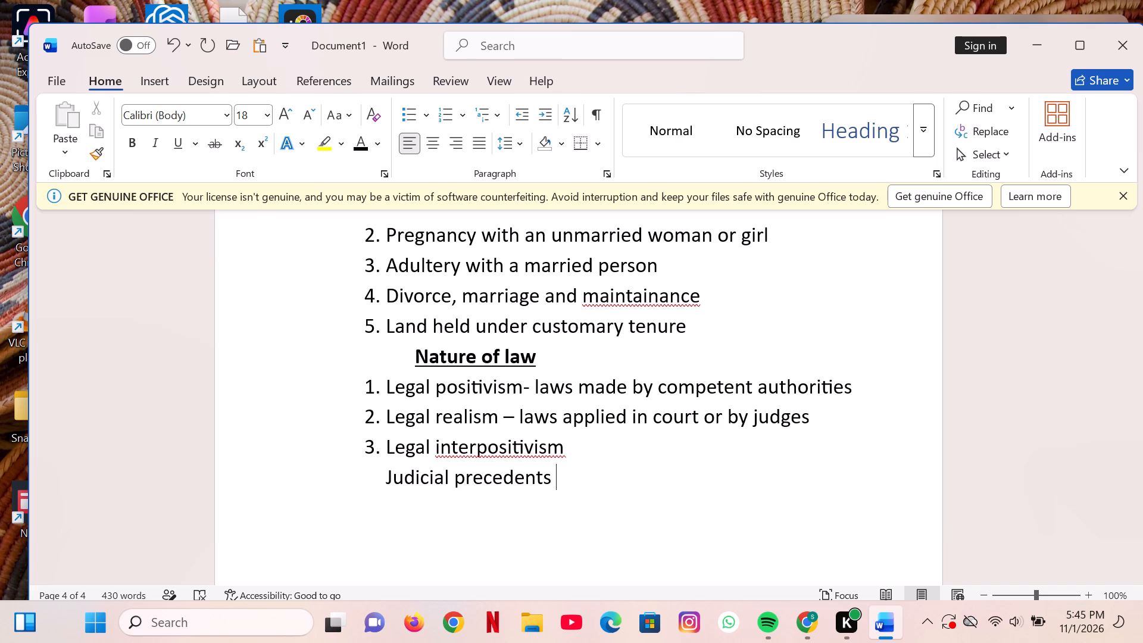
{"action": "key", "text": "BackSpace"}
{"action": "type", "text": "/"}
{"action": "key", "text": "space"}
{"action": "type", "text": "ase law"}
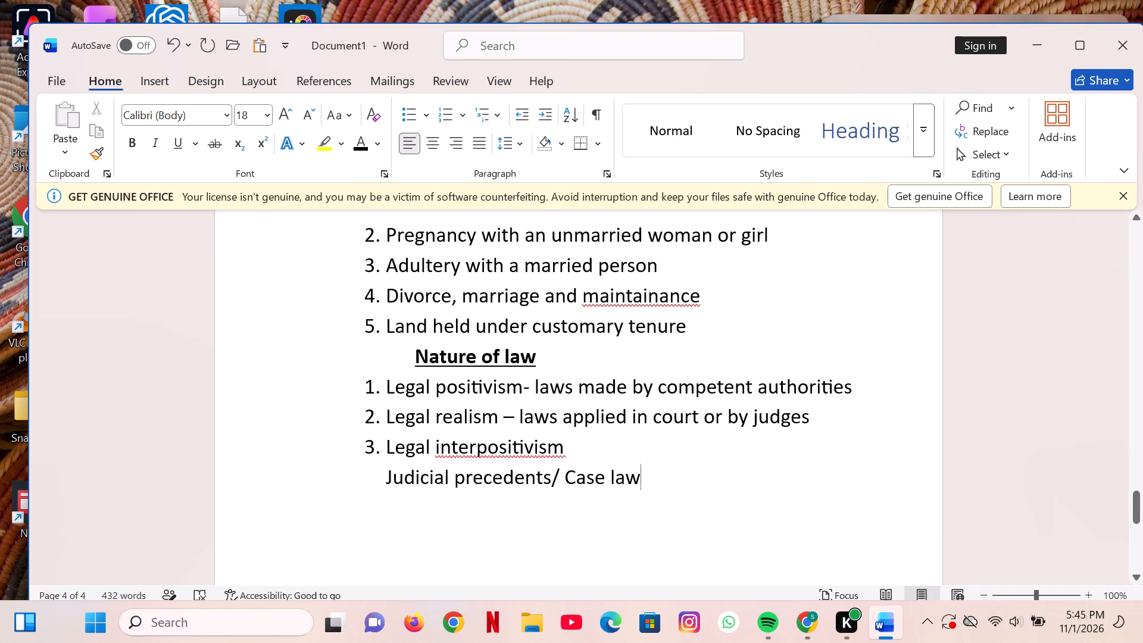
Format the "Judicial precedents/ Case law" heading as bold with the blue theme font colour.
{"action": "left_click_drag", "start_coordinate": [642, 478], "coordinate": [423, 485]}
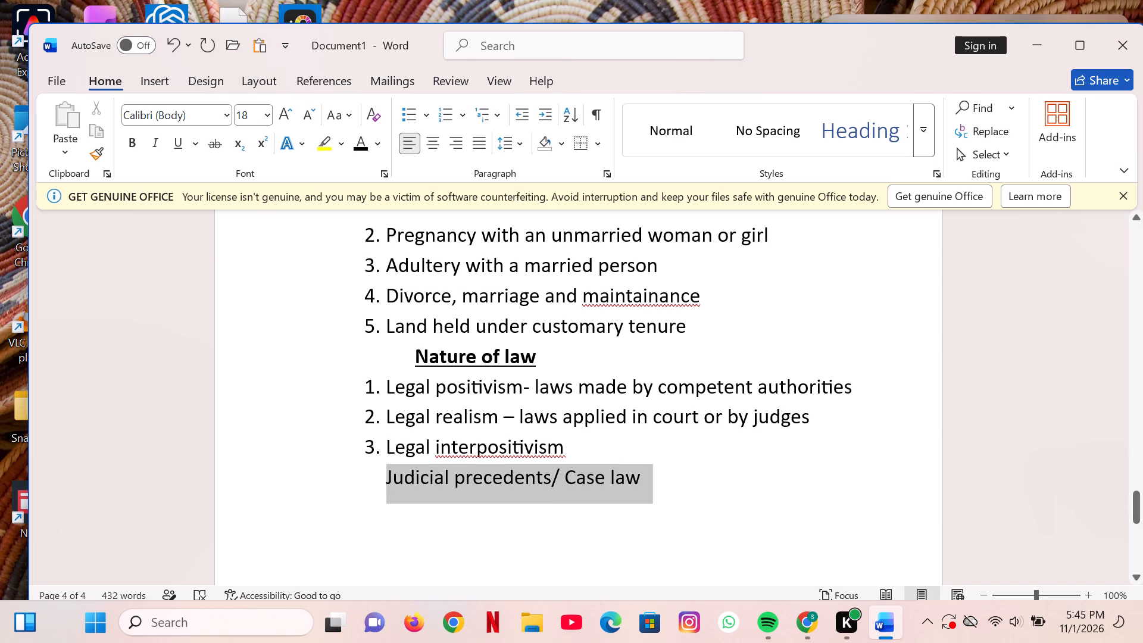
{"action": "left_click_drag", "start_coordinate": [423, 485], "coordinate": [419, 485]}
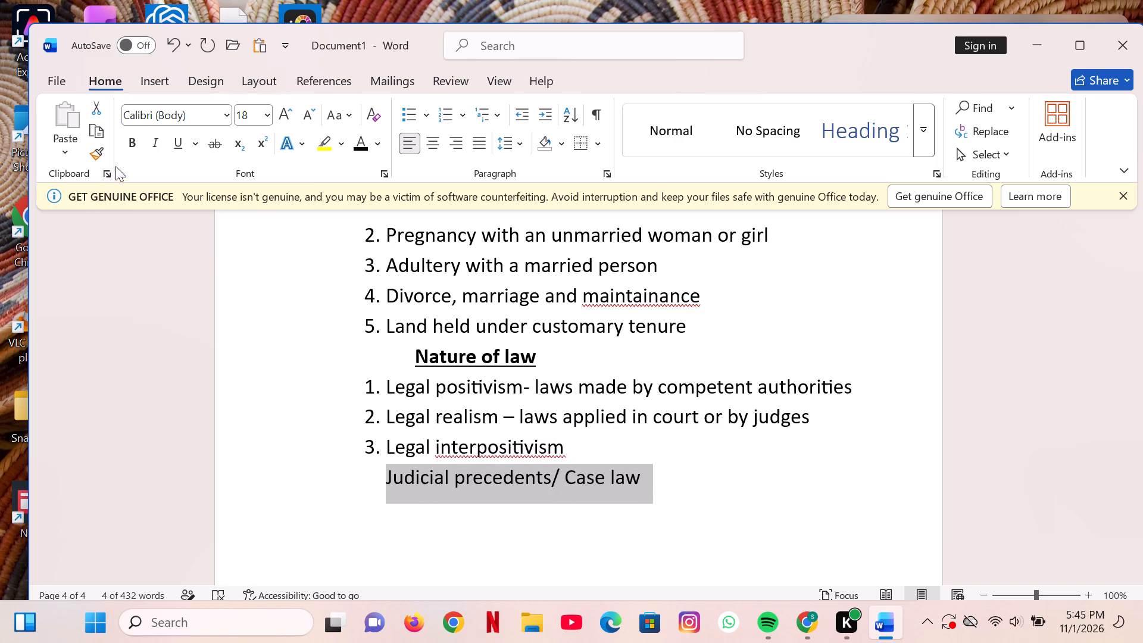
{"action": "left_click", "coordinate": [131, 143]}
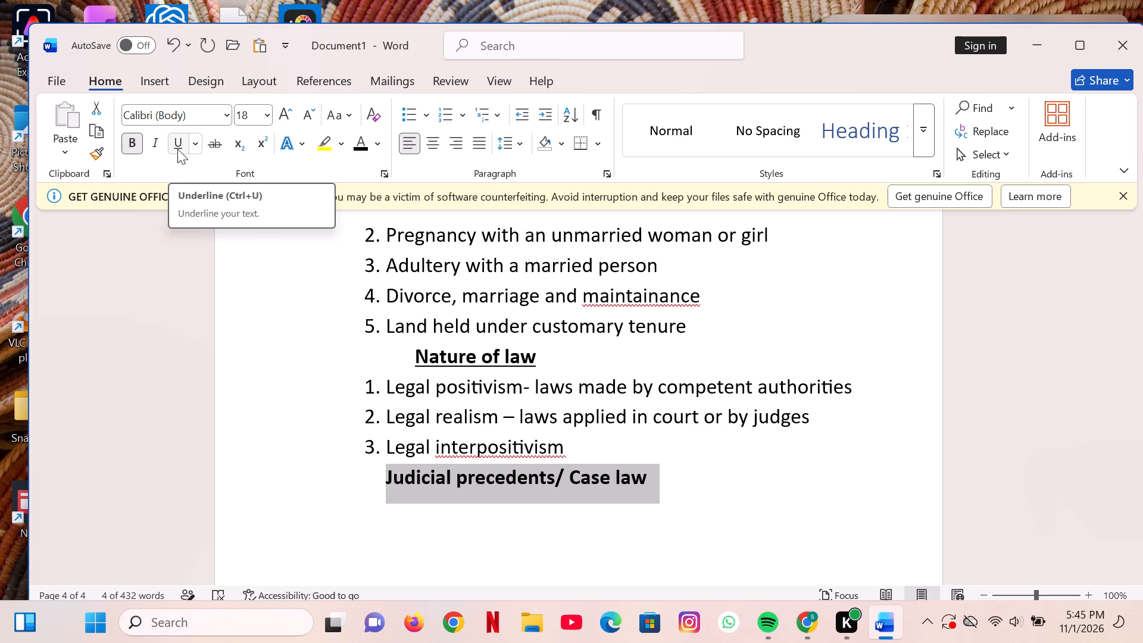
{"action": "left_click", "coordinate": [376, 137]}
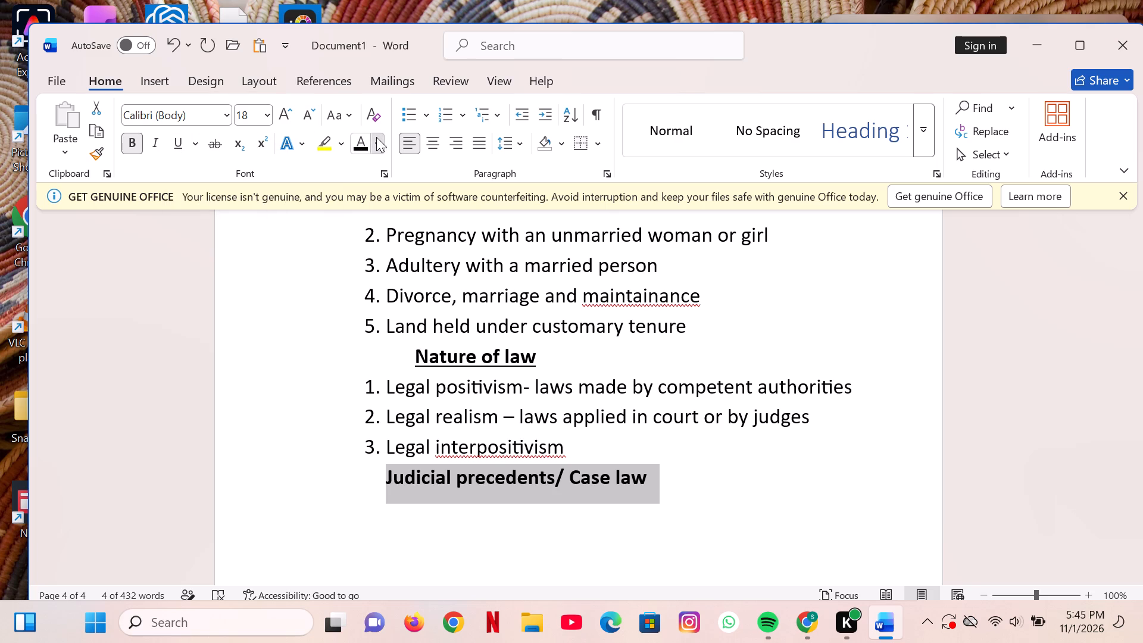
{"action": "left_click", "coordinate": [467, 261]}
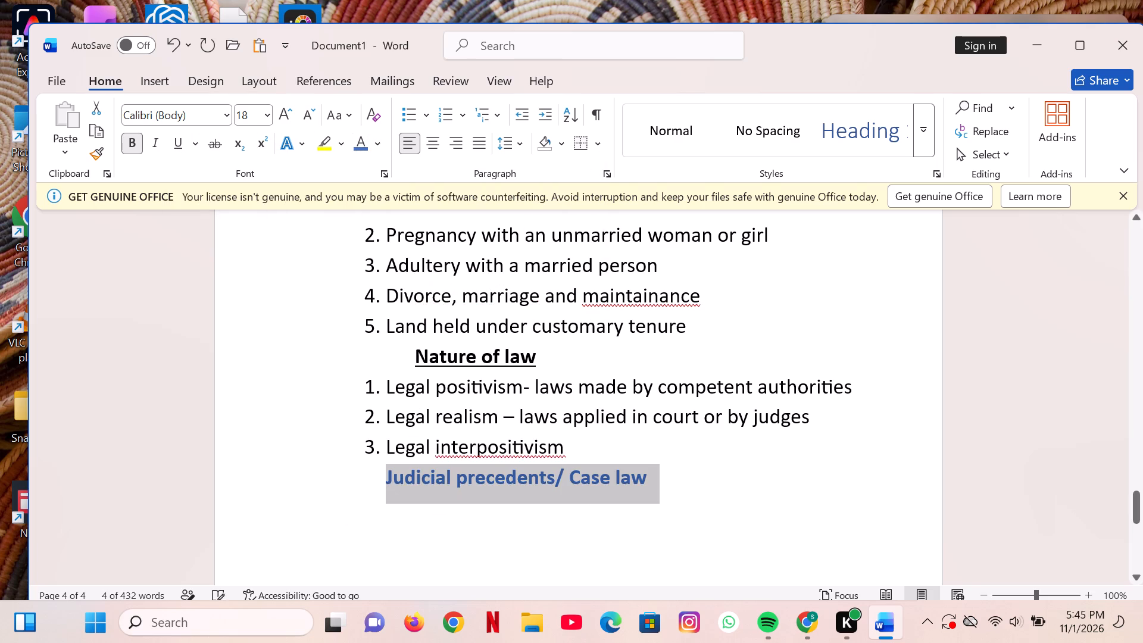
Begin a new line "Types of judicial pre" below the blue heading, in non-bold text with the automatic font colour.
{"action": "left_click", "coordinate": [717, 510]}
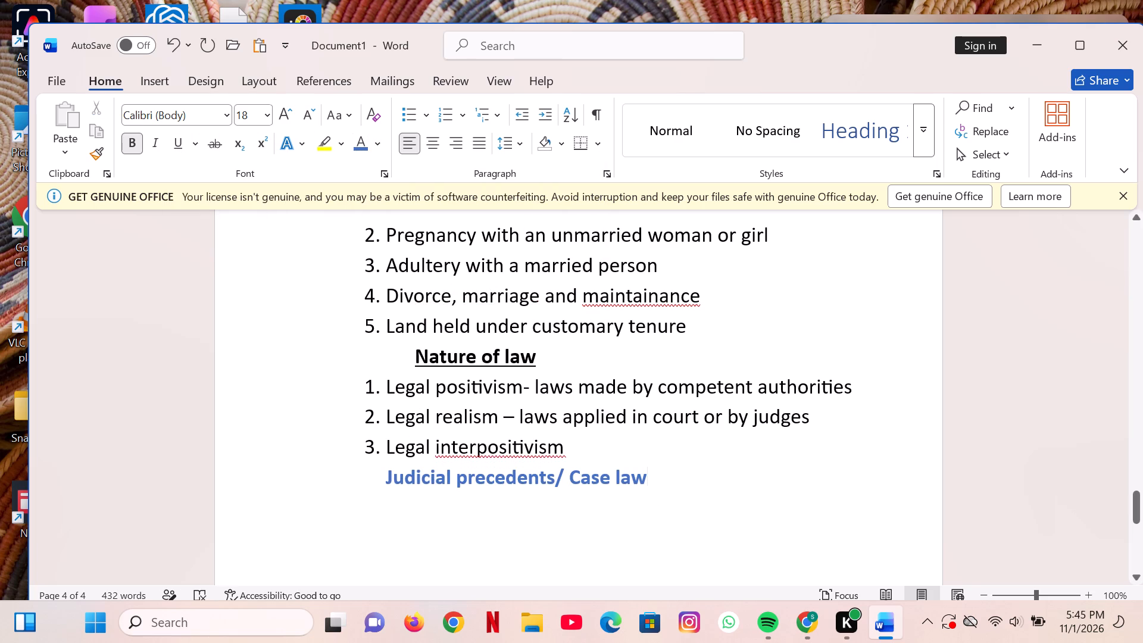
{"action": "key", "text": "Return"}
{"action": "left_click", "coordinate": [139, 142]}
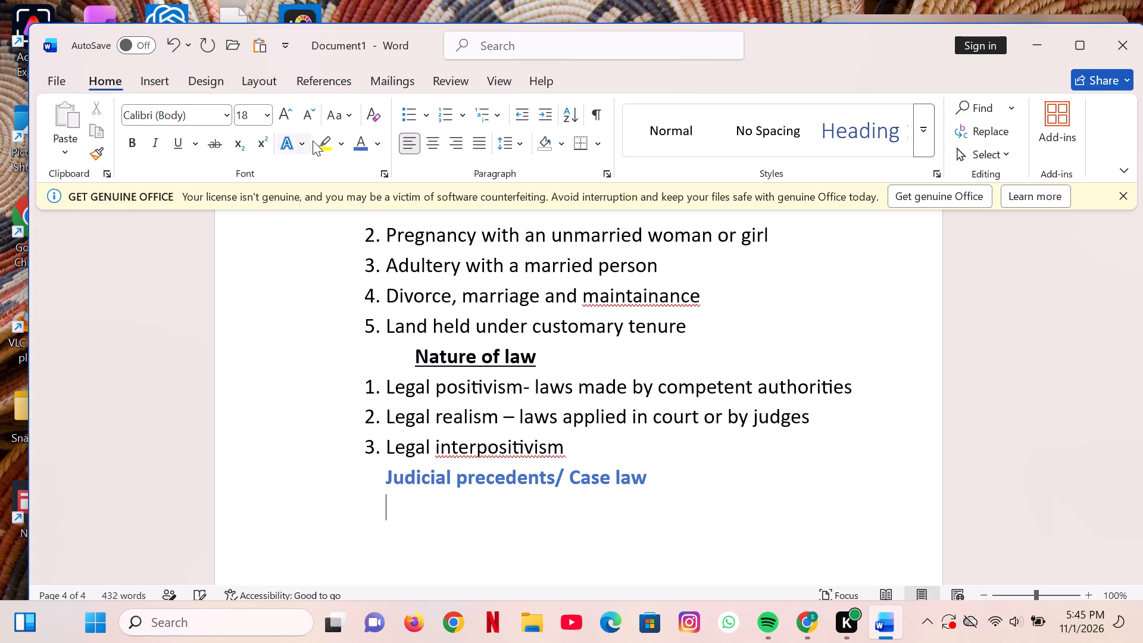
{"action": "left_click", "coordinate": [376, 143]}
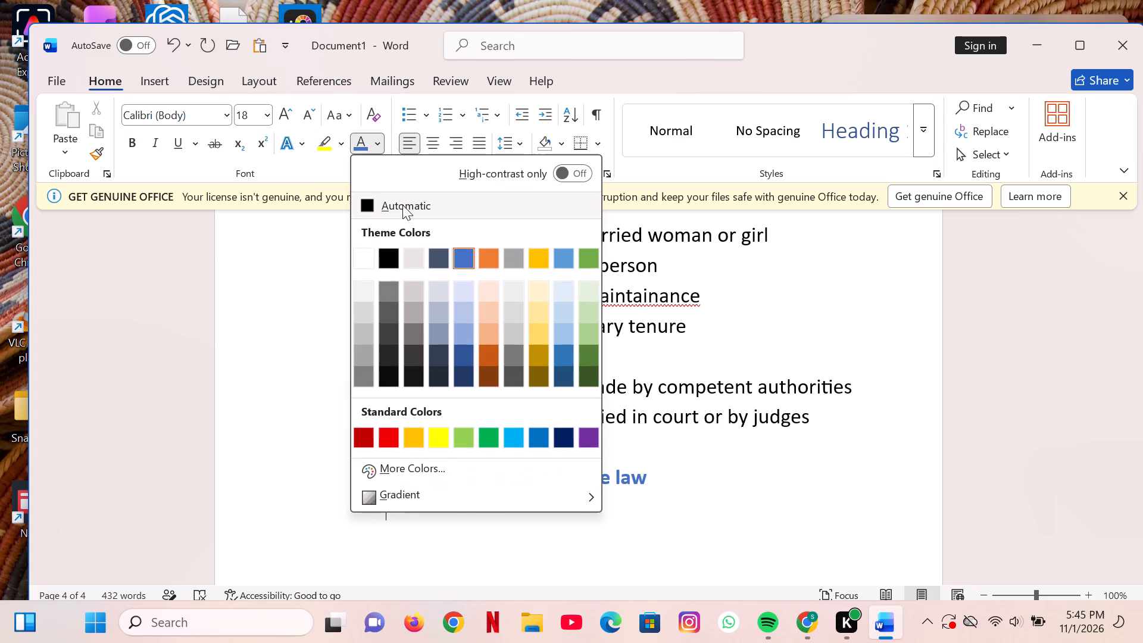
{"action": "left_click", "coordinate": [402, 206]}
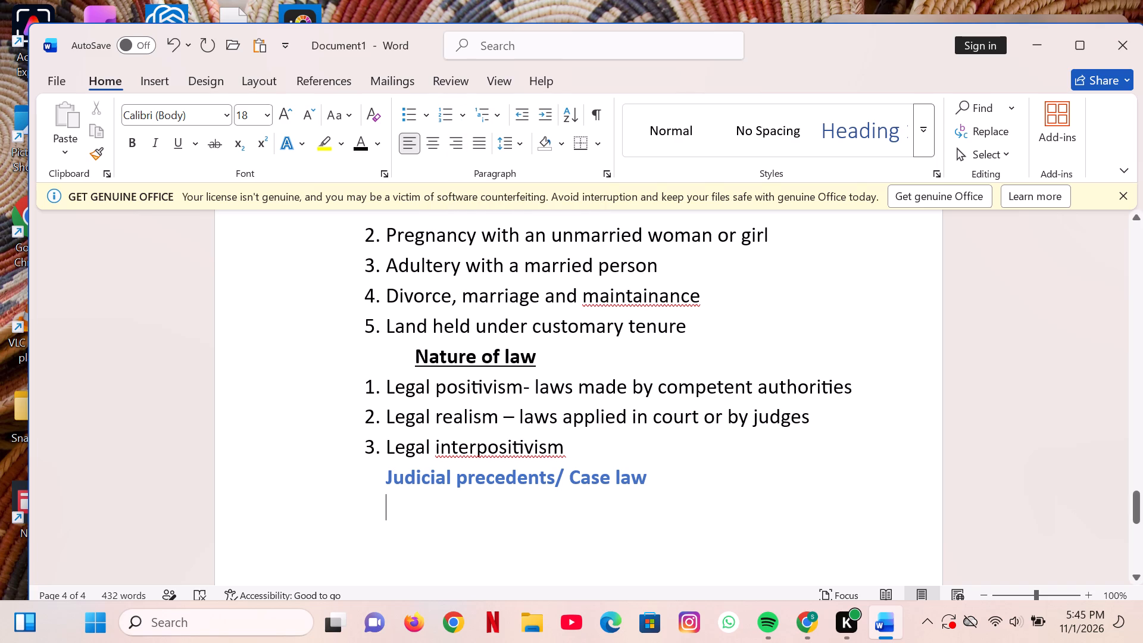
{"action": "key", "text": "t"}
{"action": "type", "text": "ypes"}
{"action": "key", "text": "space"}
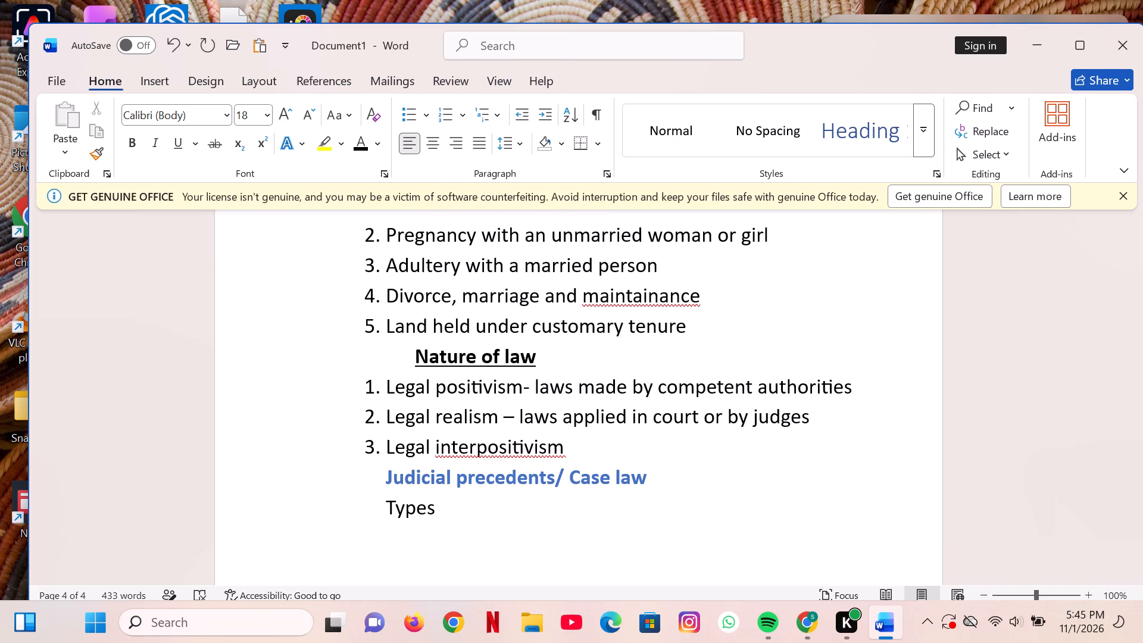
{"action": "type", "text": "of"}
{"action": "key", "text": "space"}
{"action": "type", "text": "jud"}
{"action": "key", "text": "i"}
{"action": "type", "text": "cial"}
{"action": "key", "text": "space"}
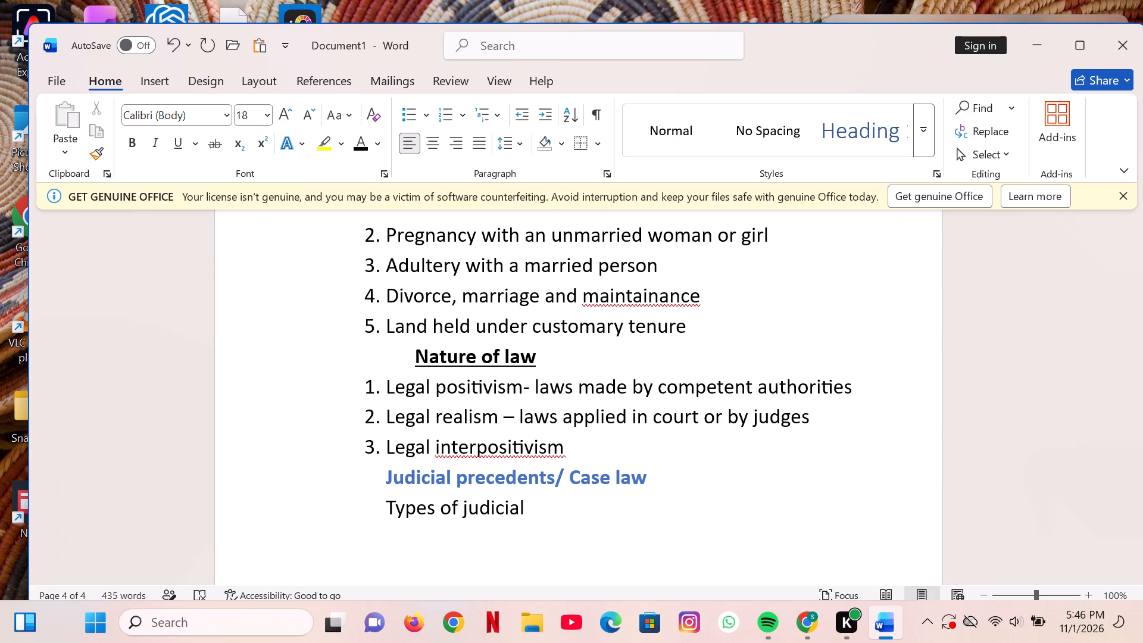
{"action": "type", "text": "pre"}
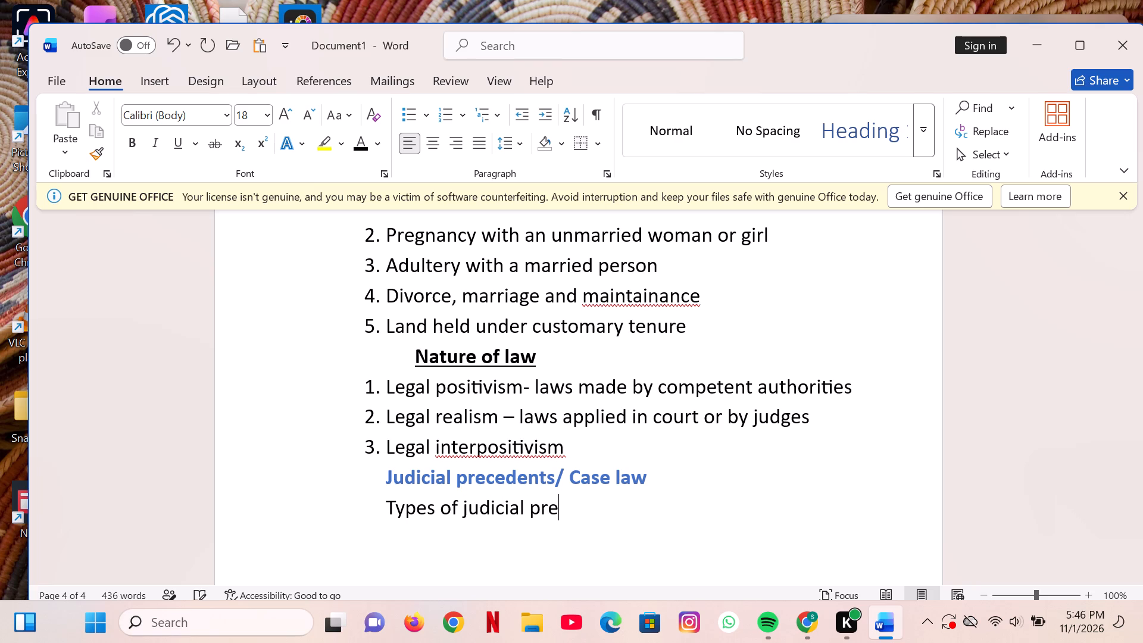